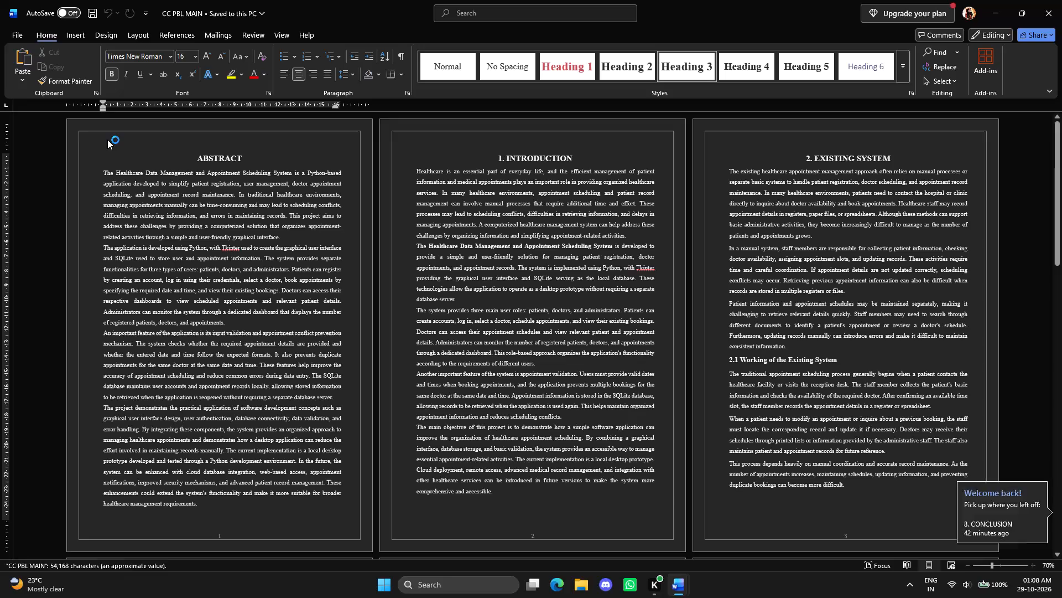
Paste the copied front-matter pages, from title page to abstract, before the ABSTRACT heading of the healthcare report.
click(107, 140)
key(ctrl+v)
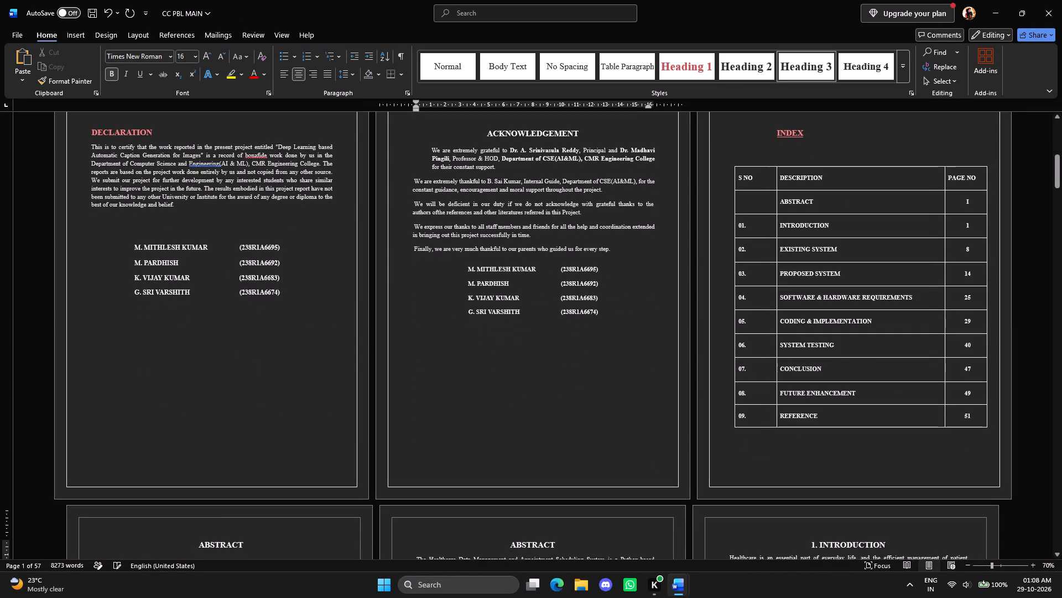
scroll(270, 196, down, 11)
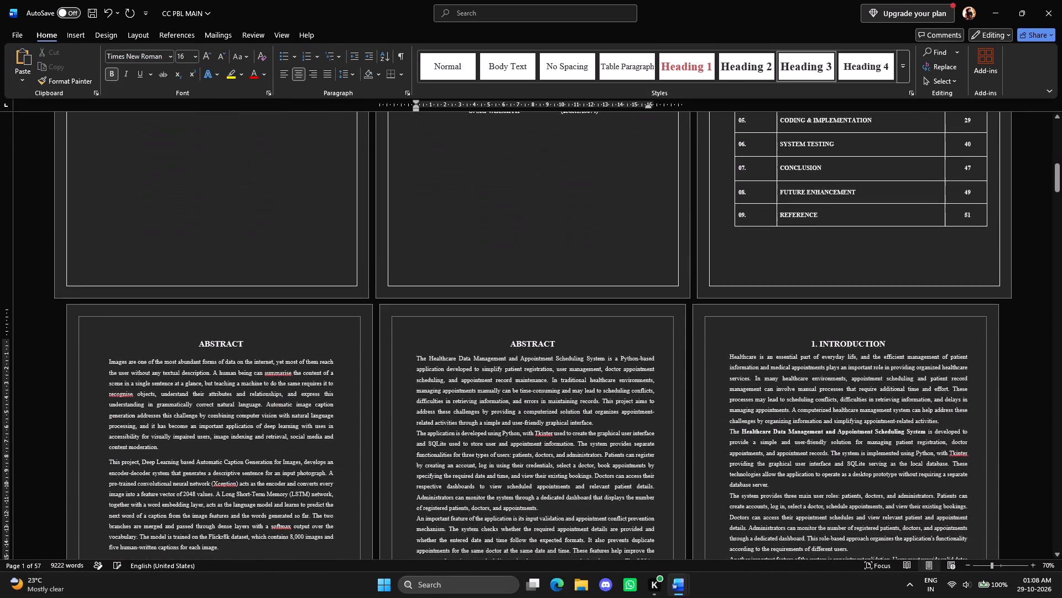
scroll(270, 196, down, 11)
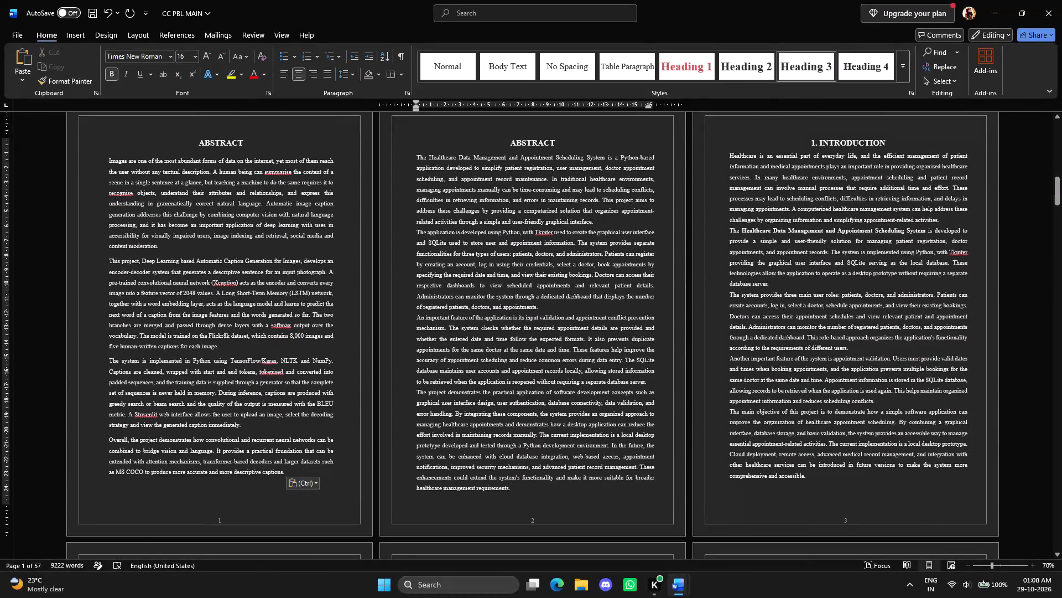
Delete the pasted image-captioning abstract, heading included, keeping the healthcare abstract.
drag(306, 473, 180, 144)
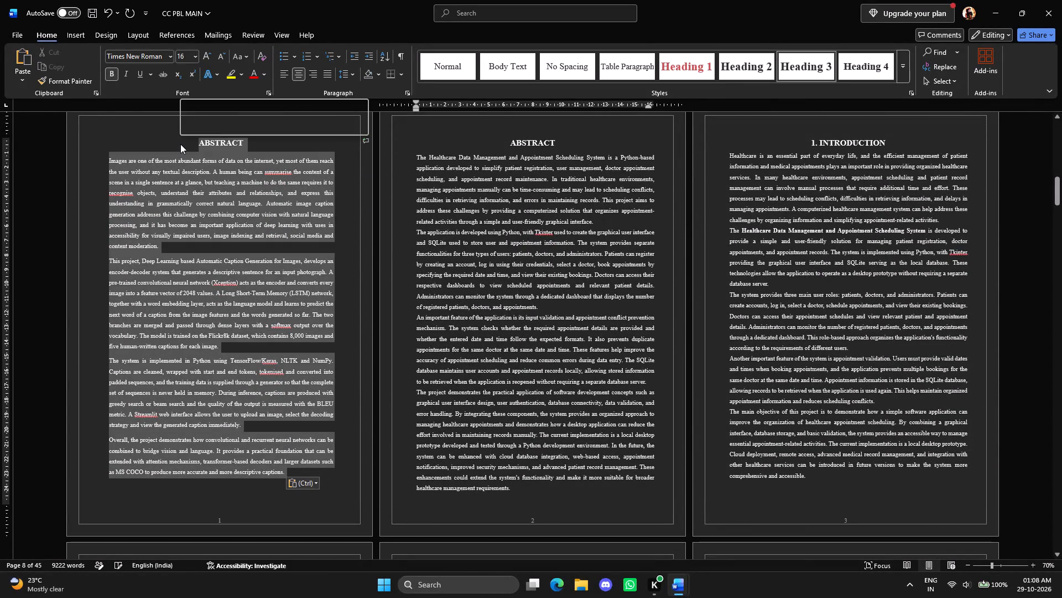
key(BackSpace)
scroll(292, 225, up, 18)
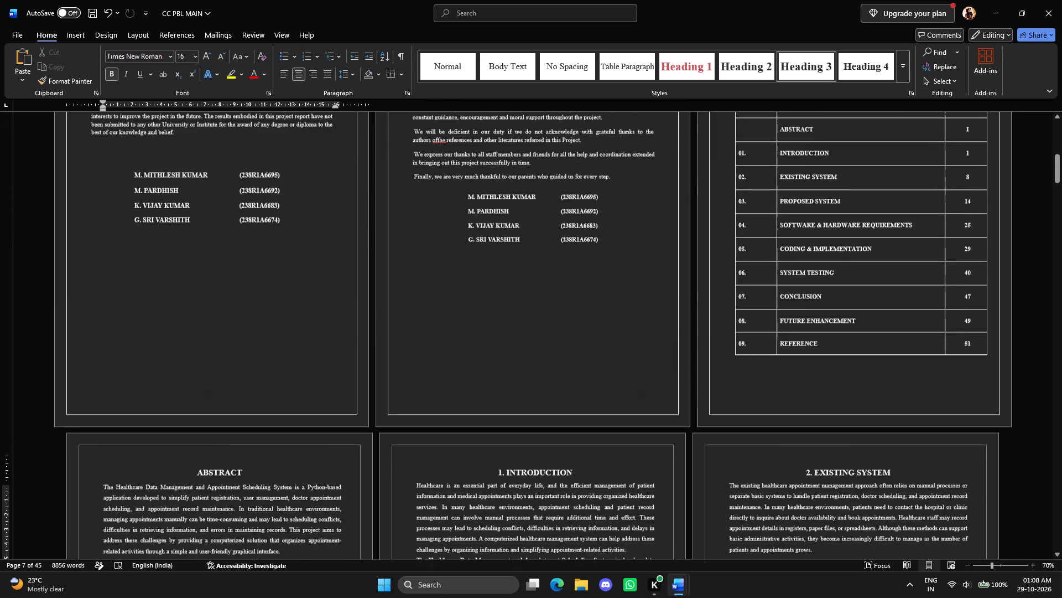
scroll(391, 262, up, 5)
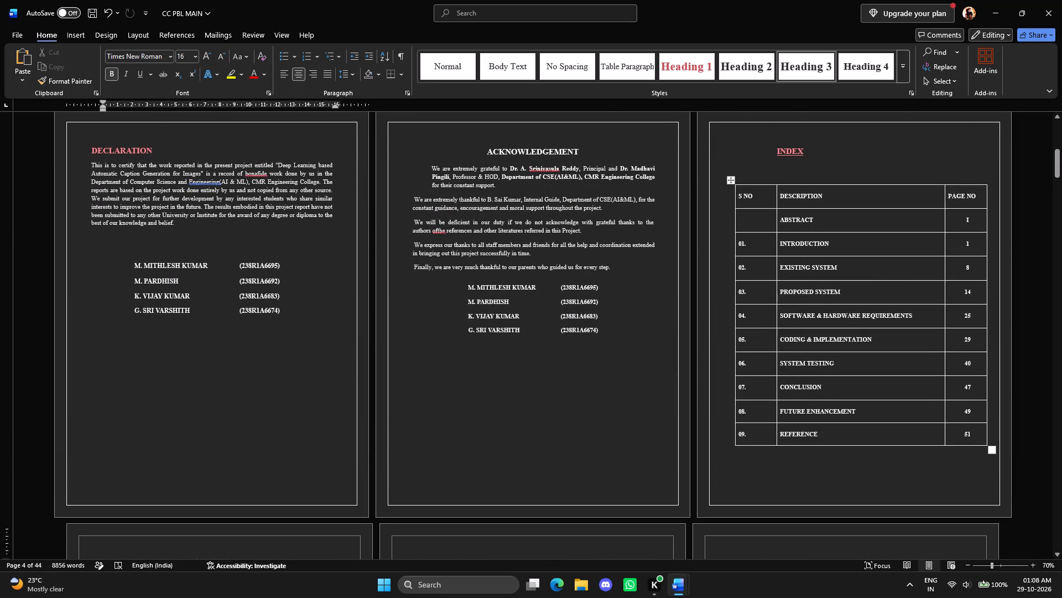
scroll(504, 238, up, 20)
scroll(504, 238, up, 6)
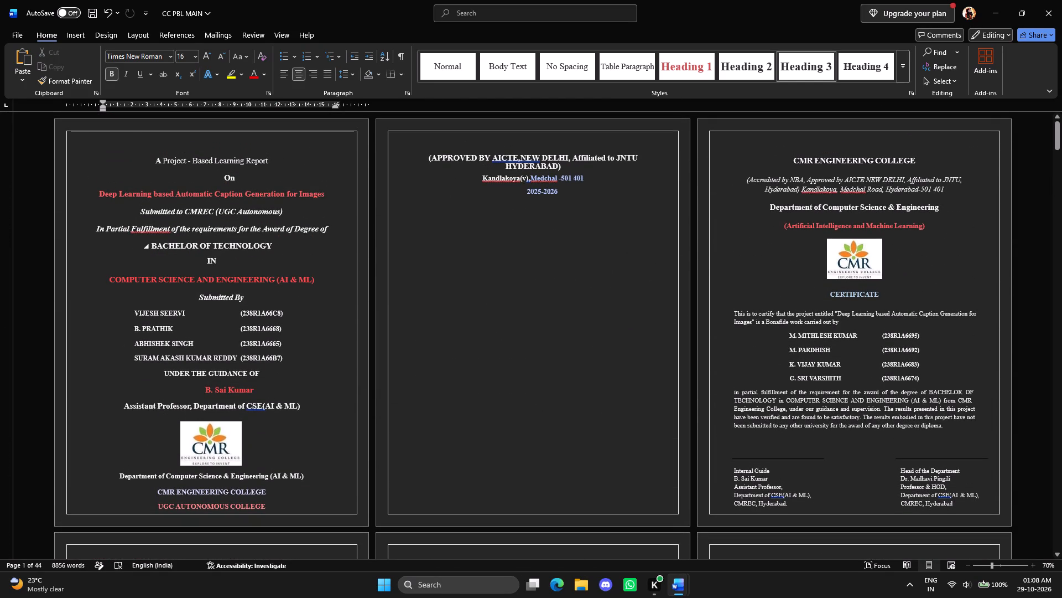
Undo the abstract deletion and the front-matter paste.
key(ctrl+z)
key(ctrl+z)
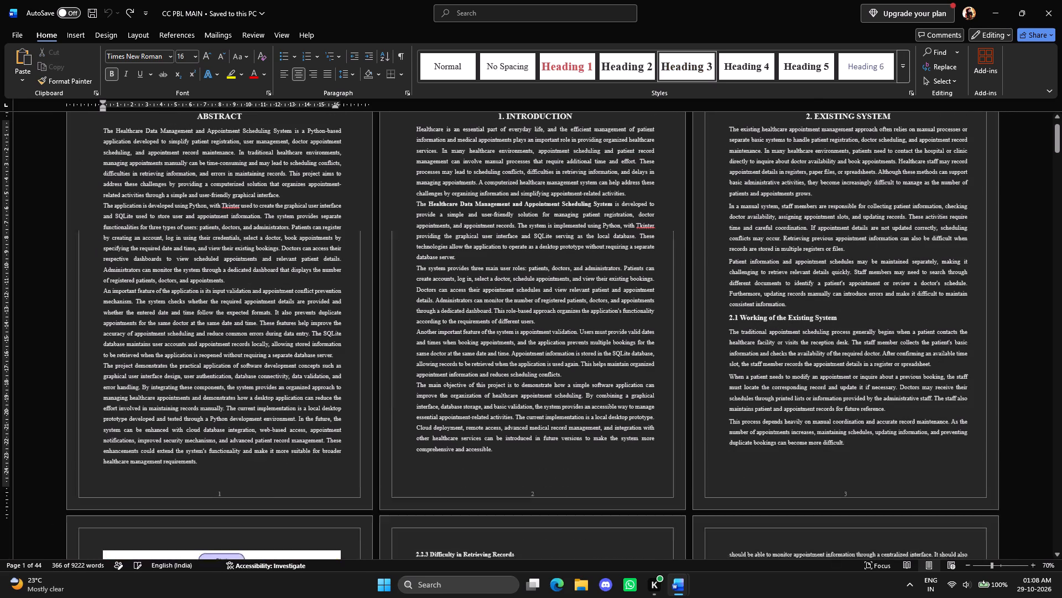
Paste the copied front-matter pages before the healthcare report's ABSTRACT heading, keeping their source formatting.
scroll(226, 217, up, 6)
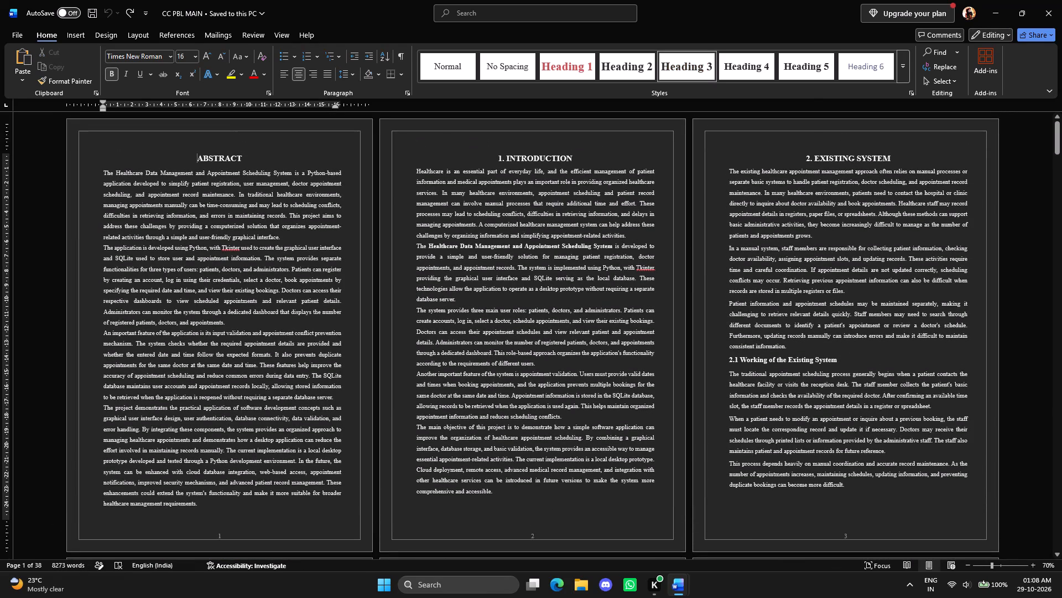
right_click(197, 158)
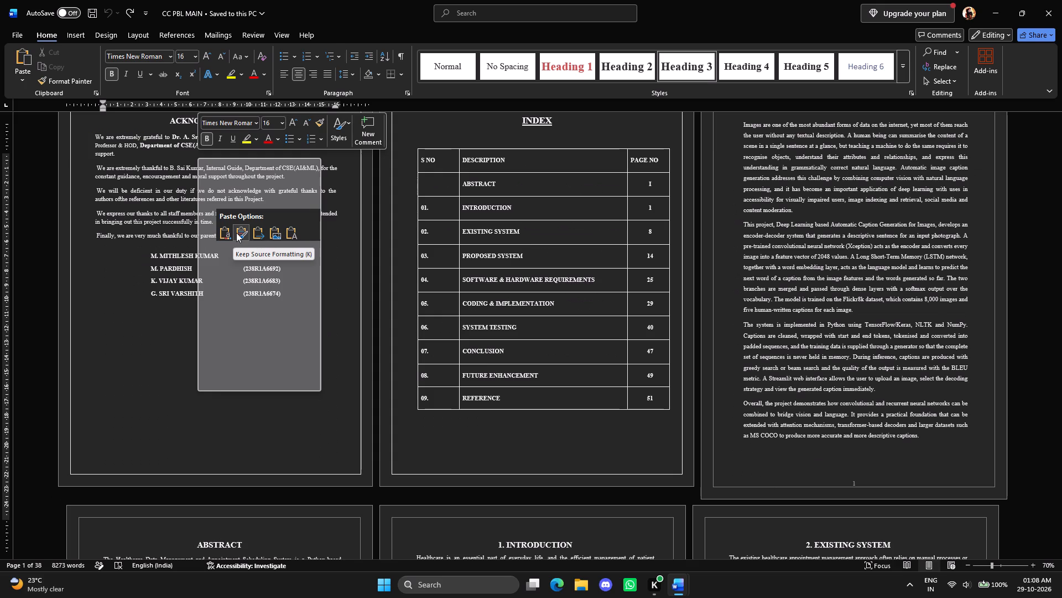
click(243, 231)
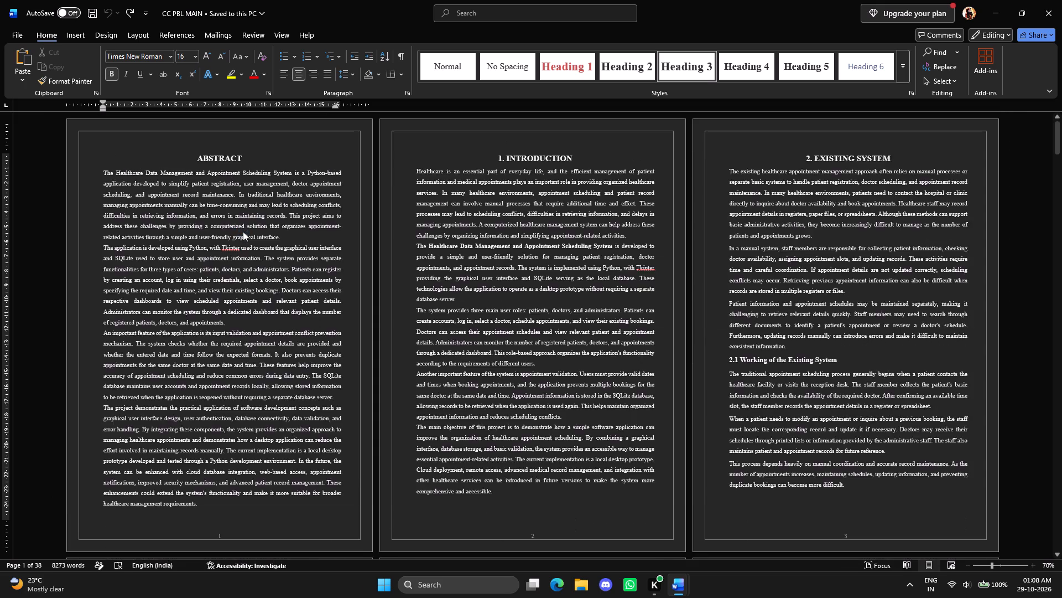
scroll(241, 231, up, 13)
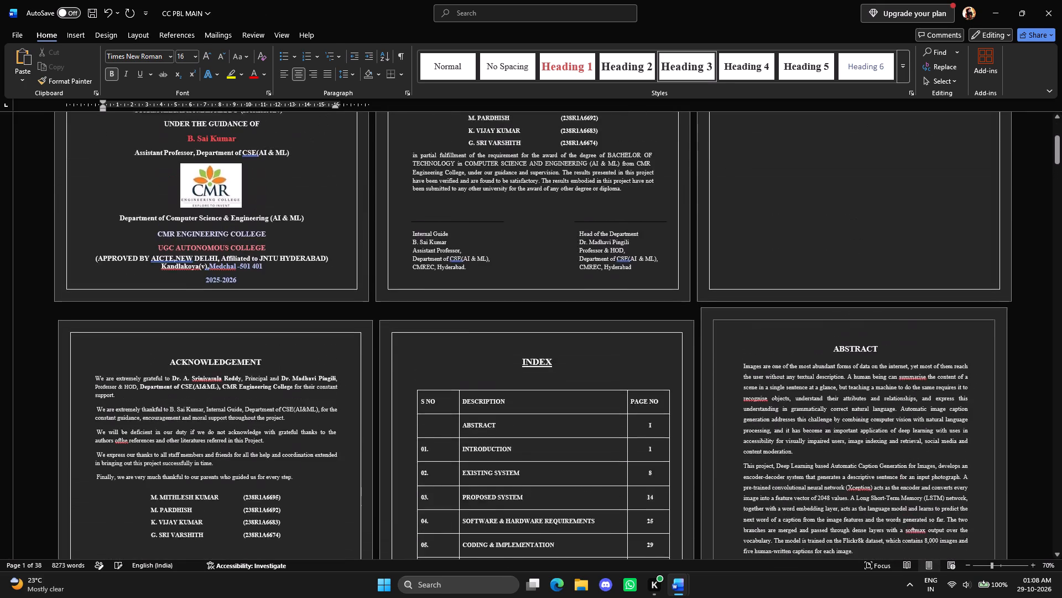
scroll(241, 231, up, 17)
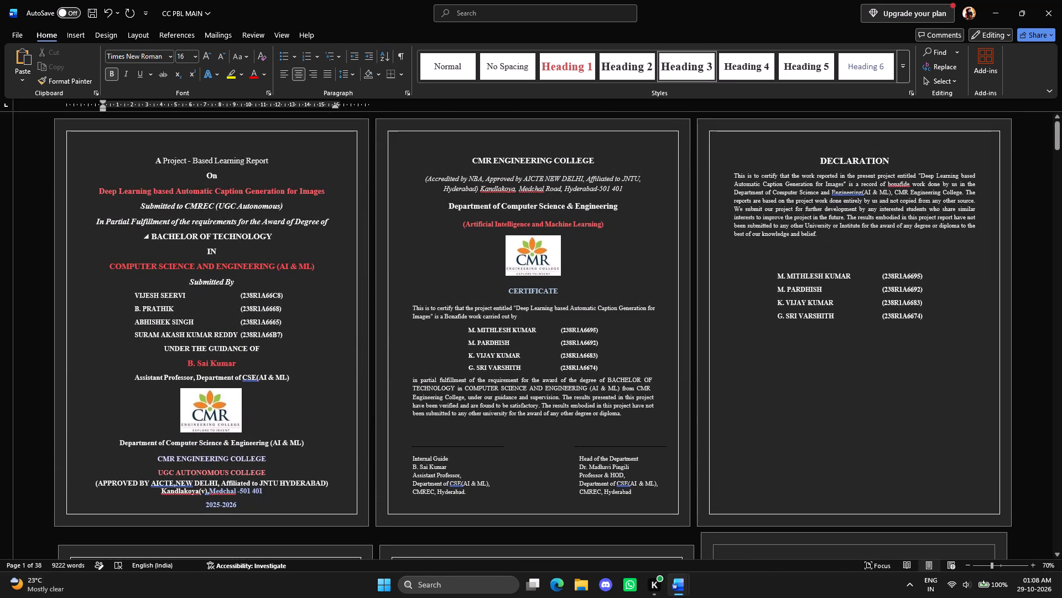
Delete the pasted image-captioning abstract with its heading from the page after the index.
scroll(248, 244, down, 8)
scroll(290, 258, down, 8)
scroll(403, 288, down, 7)
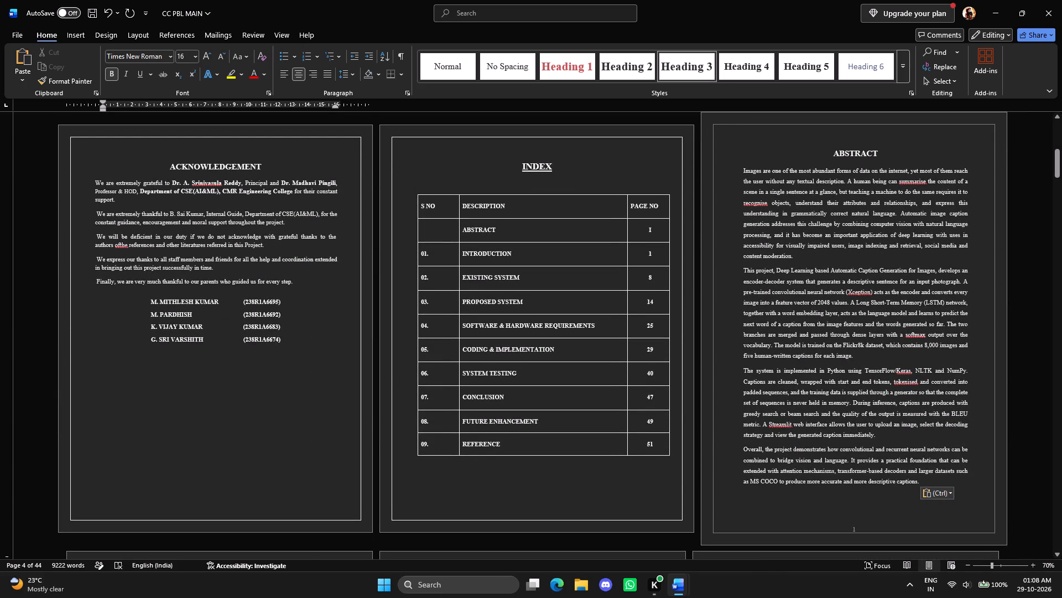
drag(930, 482, 813, 152)
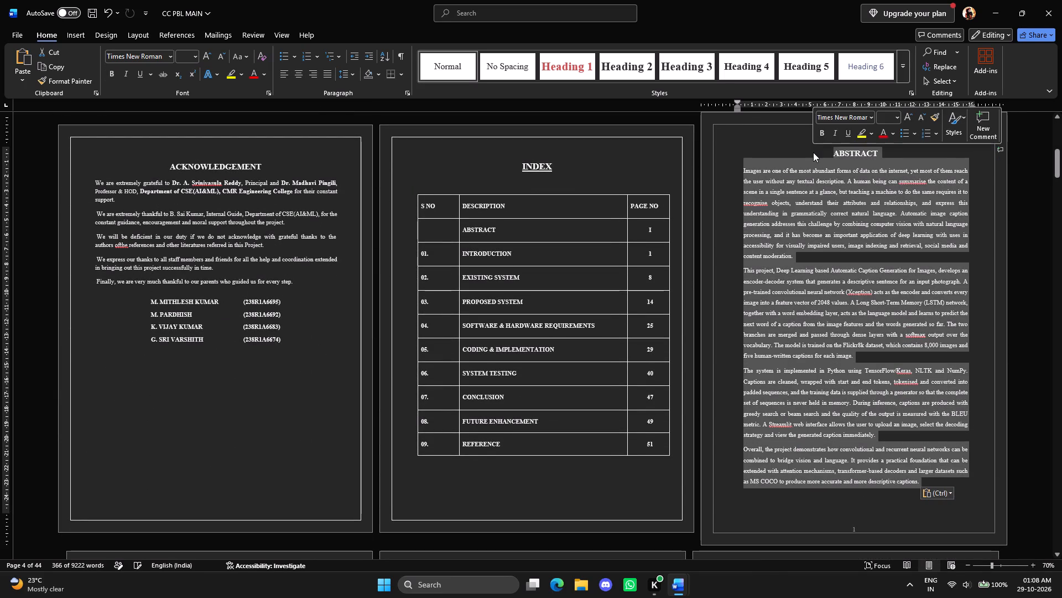
key(BackSpace)
Return to the title page and save the report with its new front matter.
scroll(781, 213, up, 13)
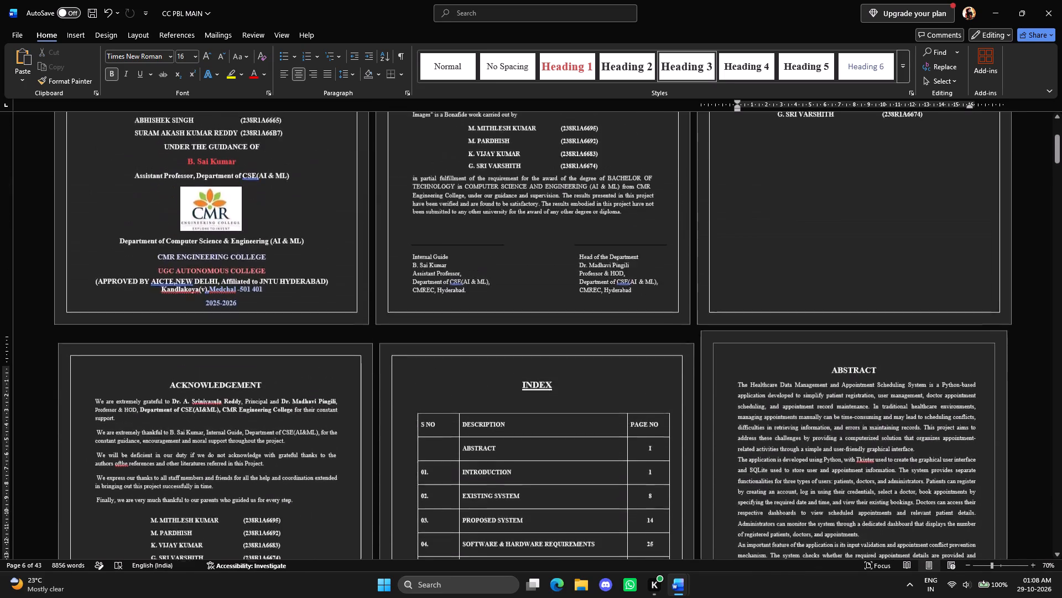
scroll(782, 229, up, 17)
click(193, 160)
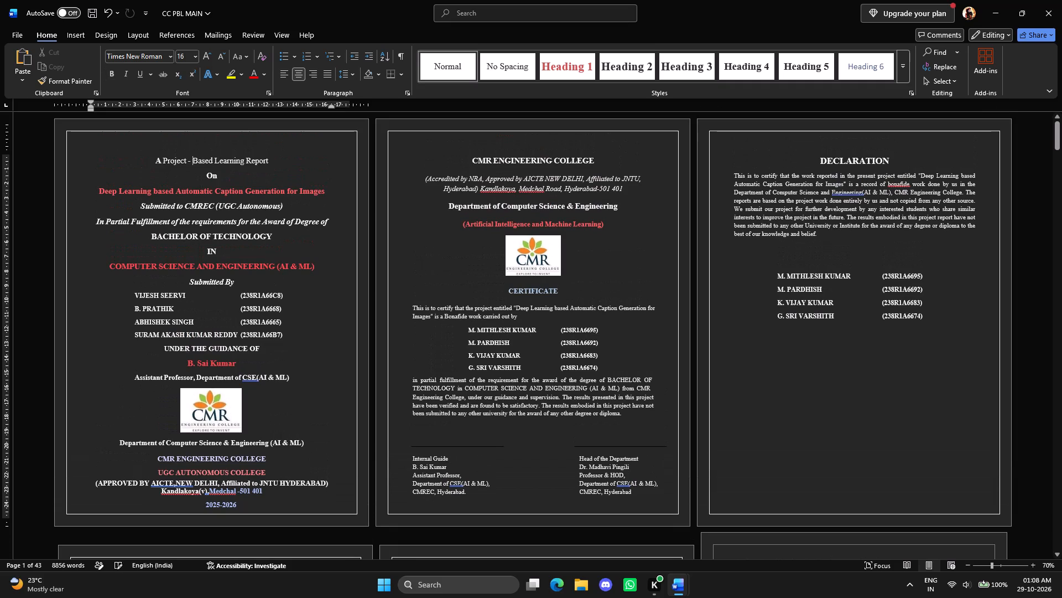
key(ctrl+s)
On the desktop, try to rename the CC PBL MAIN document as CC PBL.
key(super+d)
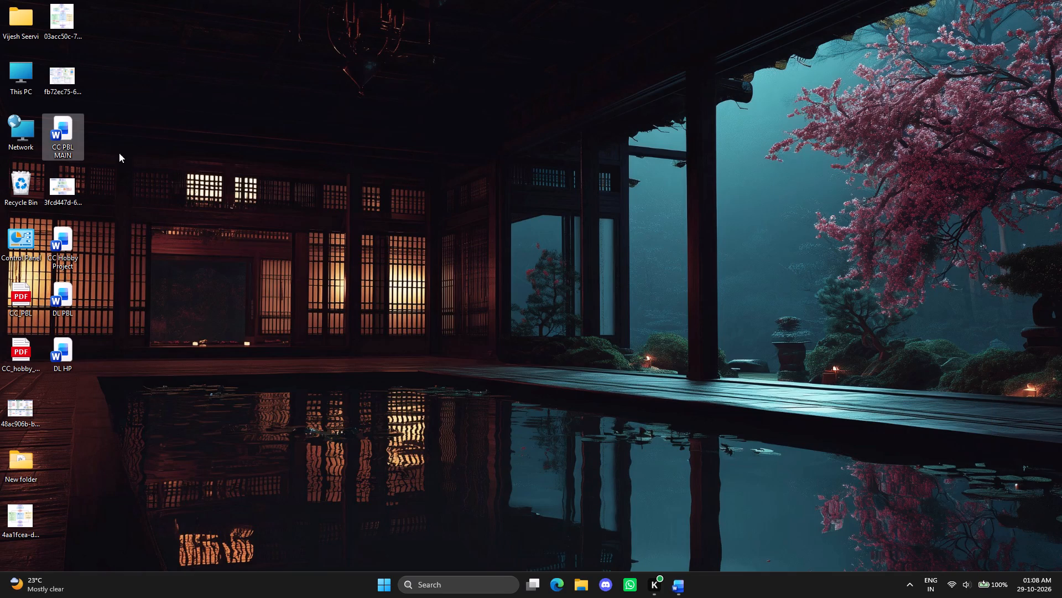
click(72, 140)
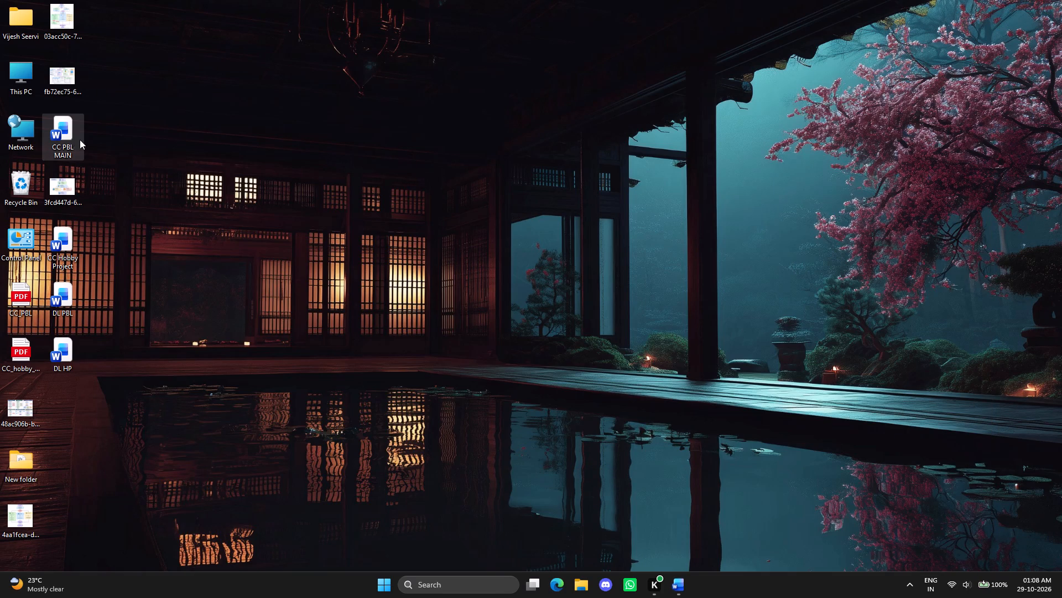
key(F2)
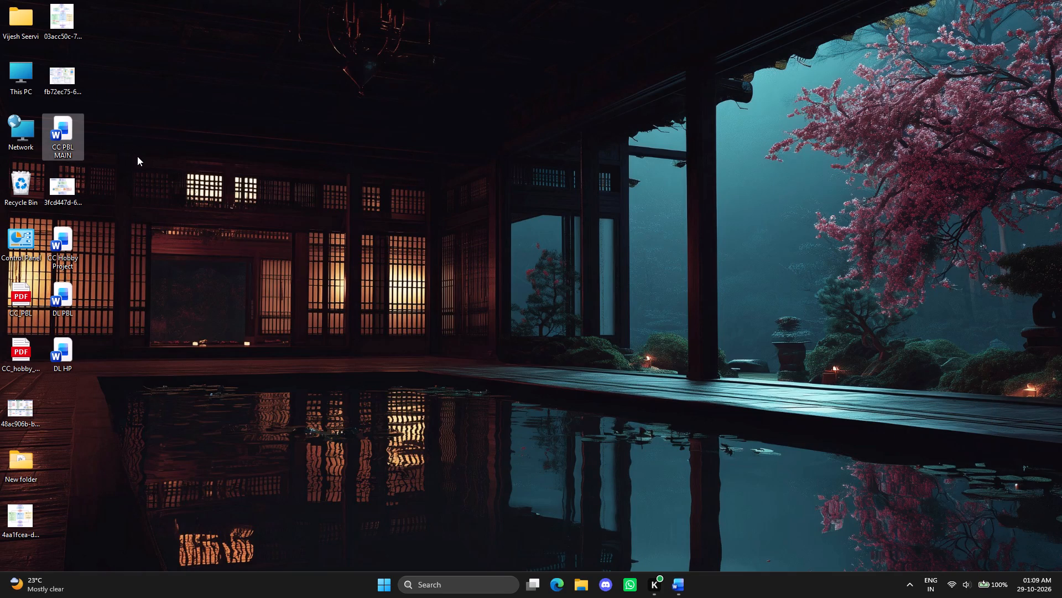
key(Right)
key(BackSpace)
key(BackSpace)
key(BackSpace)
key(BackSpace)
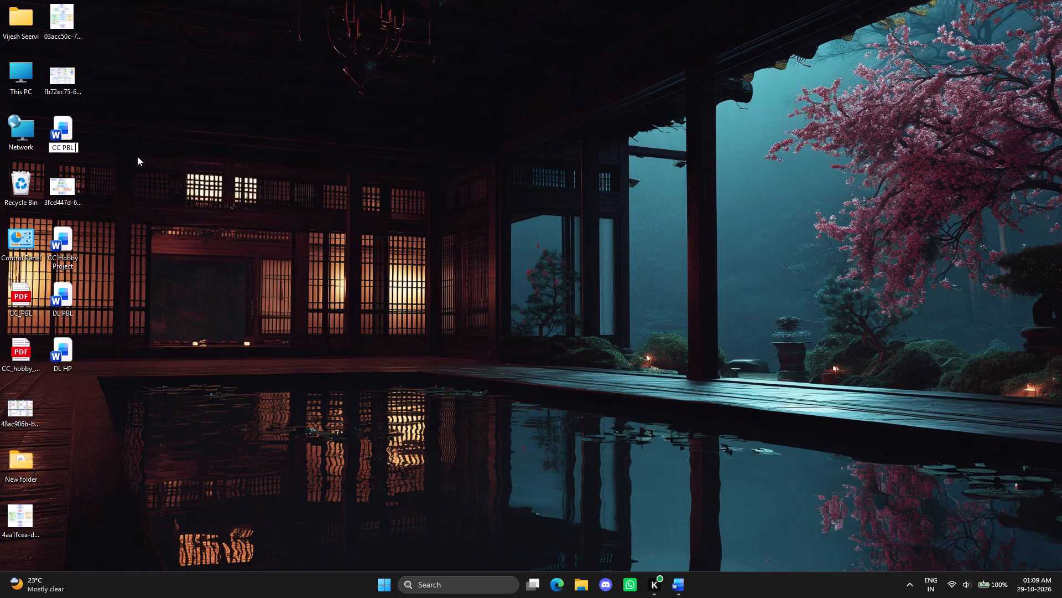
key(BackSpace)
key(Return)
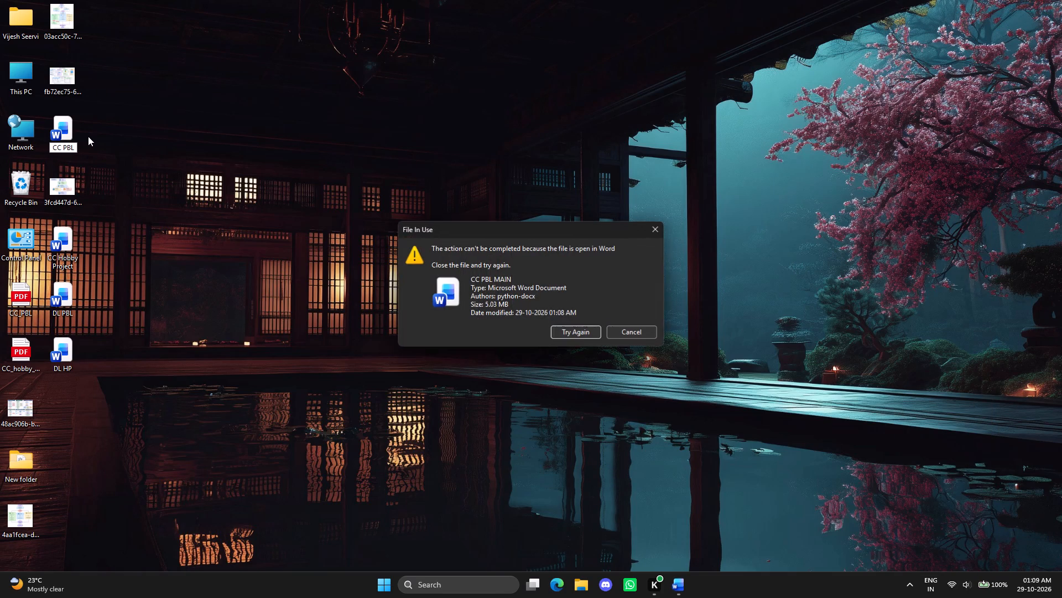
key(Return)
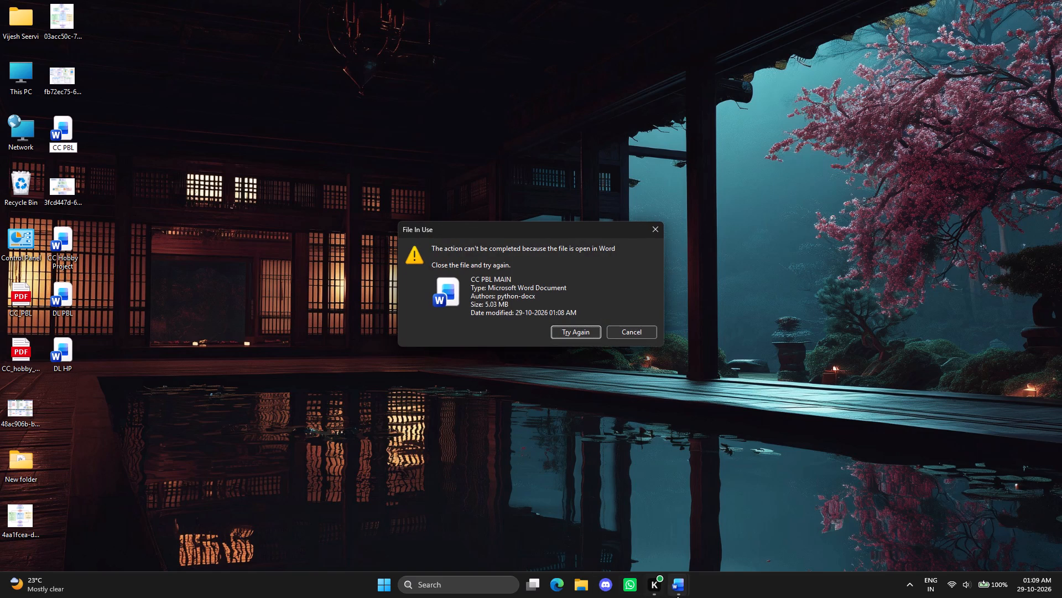
Switch back to the open CC PBL MAIN document in Word and save it.
click(689, 591)
click(710, 537)
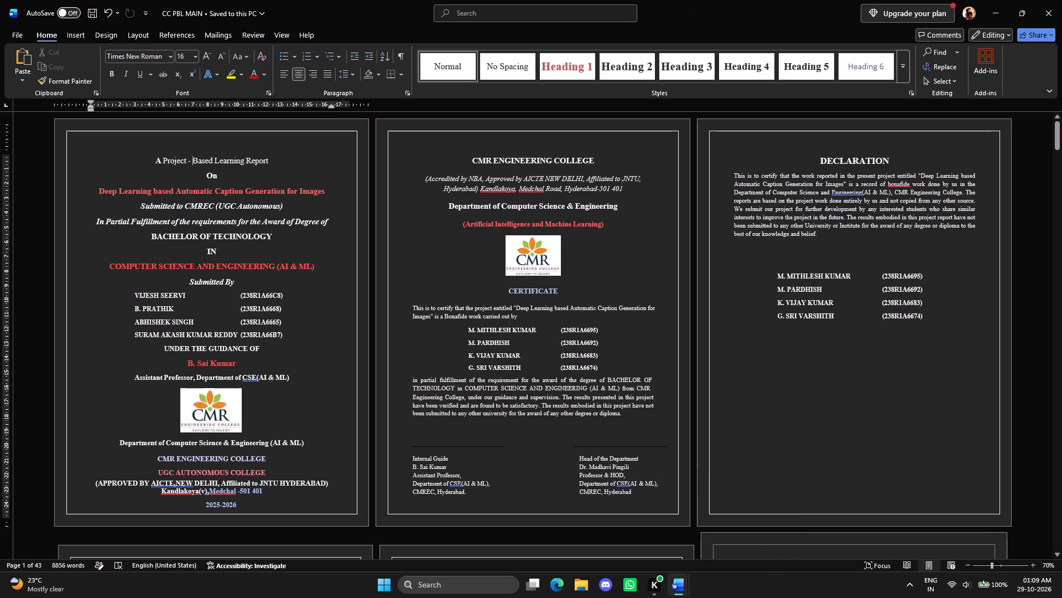
key(ctrl+s)
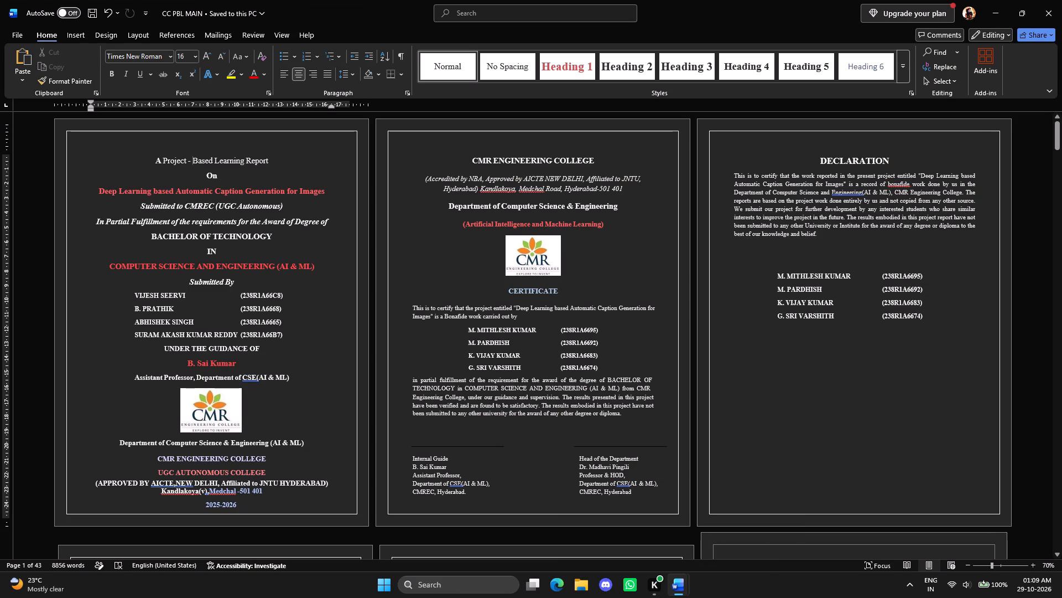
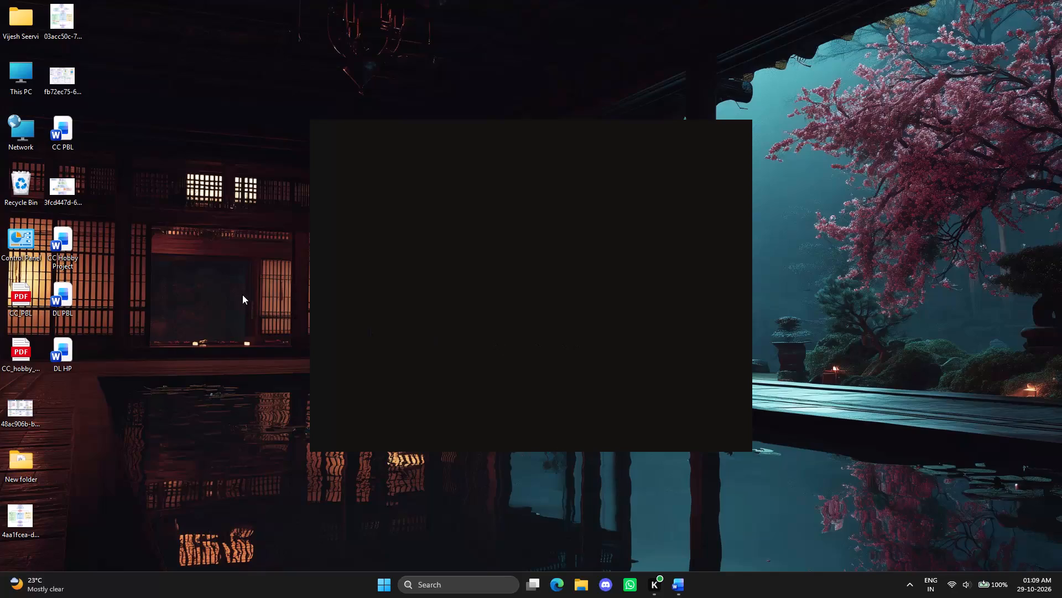
Open the CC PBL document from the desktop, close the DL PBL document, and place the cursor on CC PBL's title page.
double_click(70, 141)
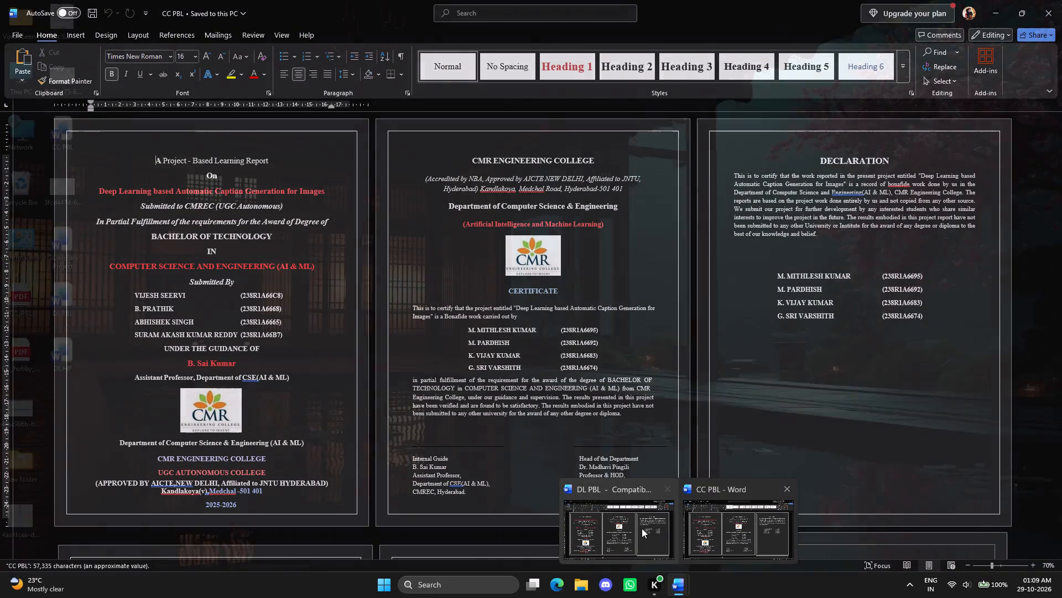
click(672, 488)
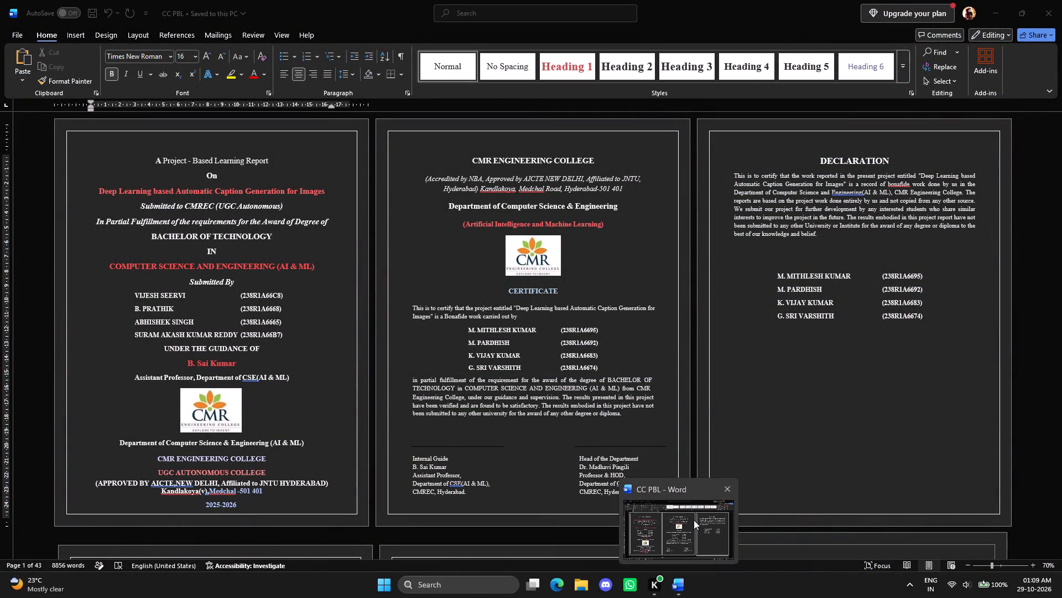
click(694, 520)
click(199, 166)
ctrl+scroll(199, 166, up, 1)
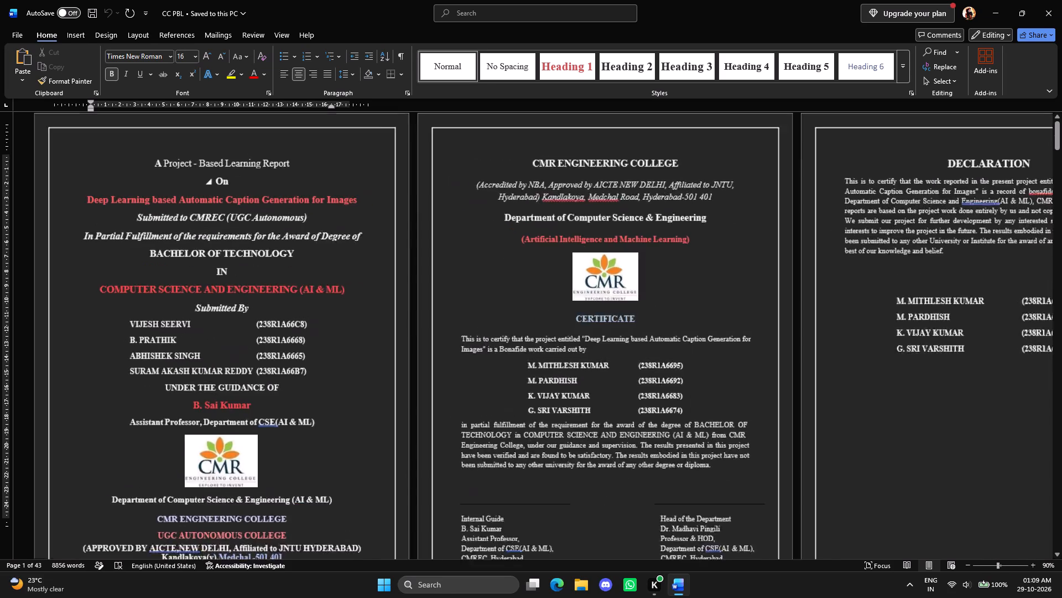
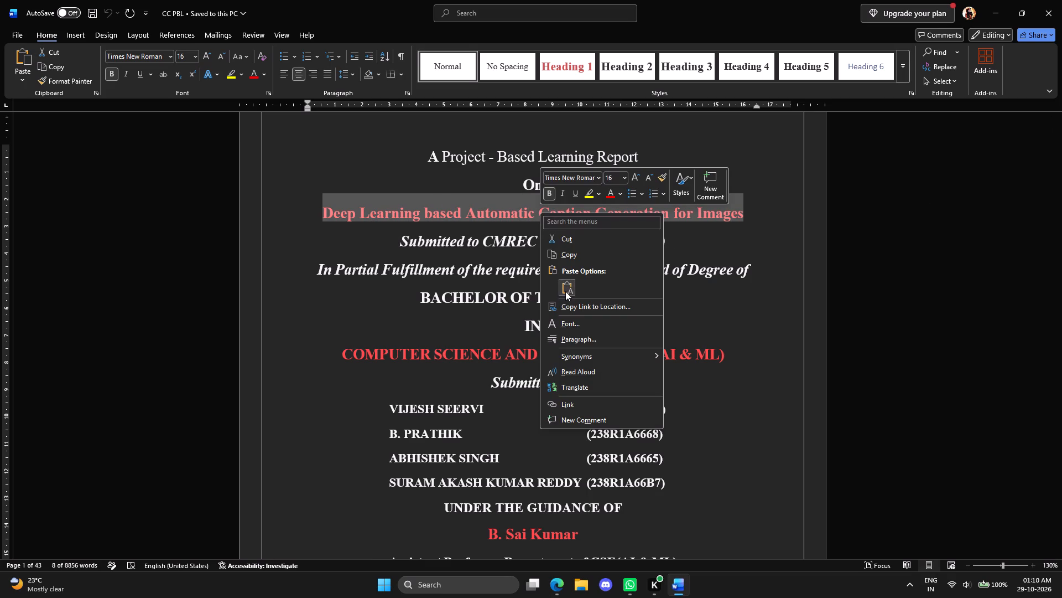
click(565, 291)
drag(594, 224, 393, 207)
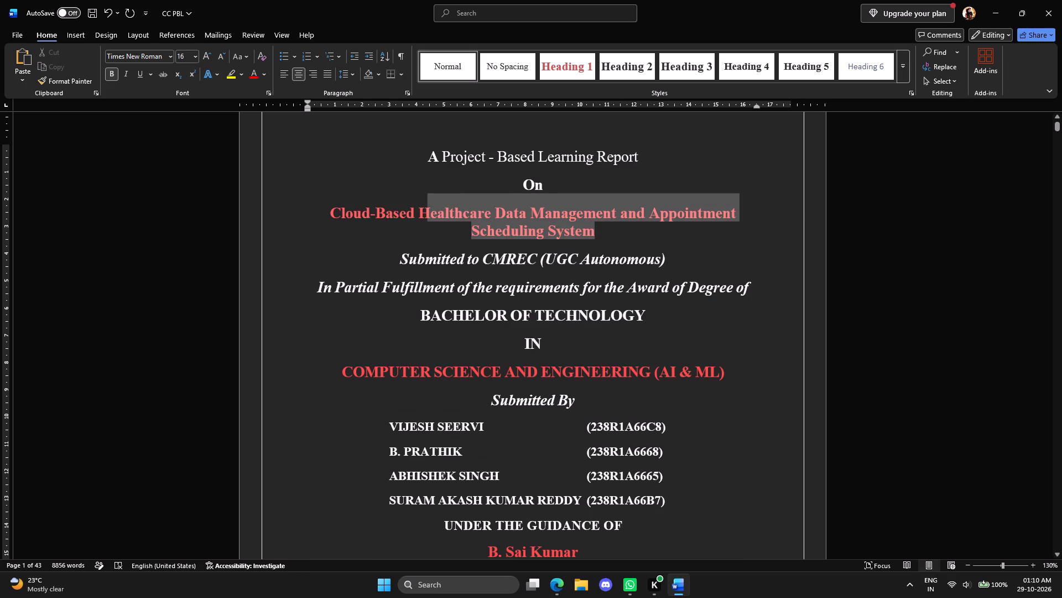
drag(393, 207, 347, 205)
click(236, 56)
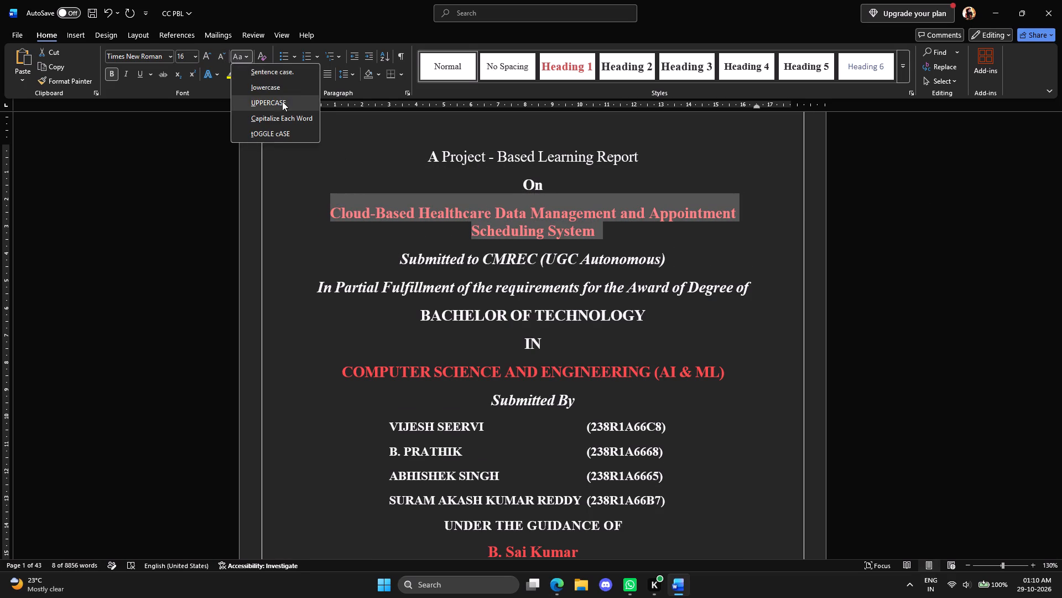
click(282, 106)
click(501, 236)
Replace the name below UNDER THE GUIDANCE OF on the title page with the new guide's title and name.
scroll(534, 248, up, 1)
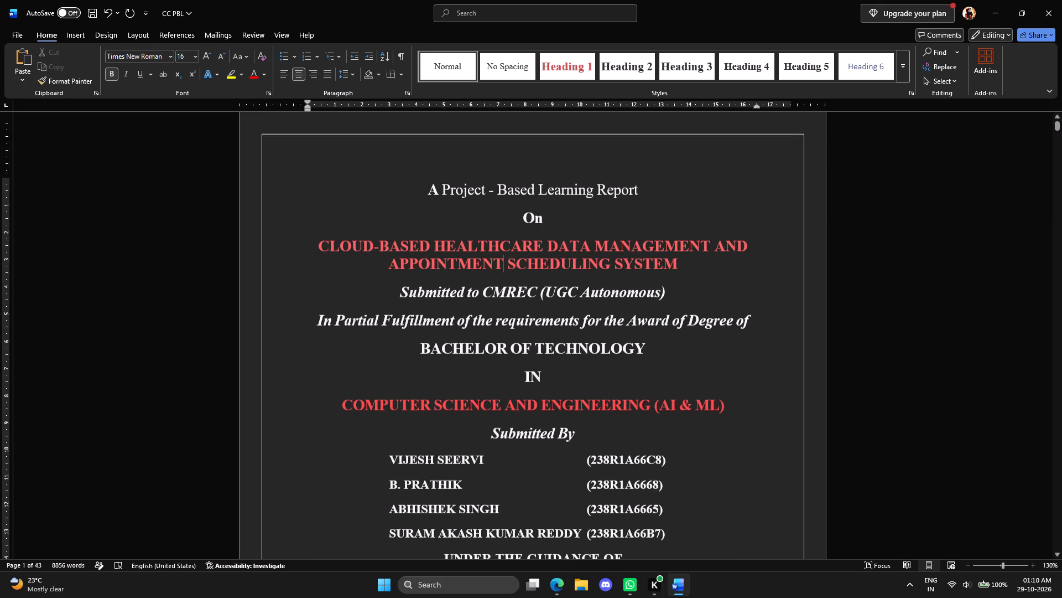
scroll(457, 319, down, 4)
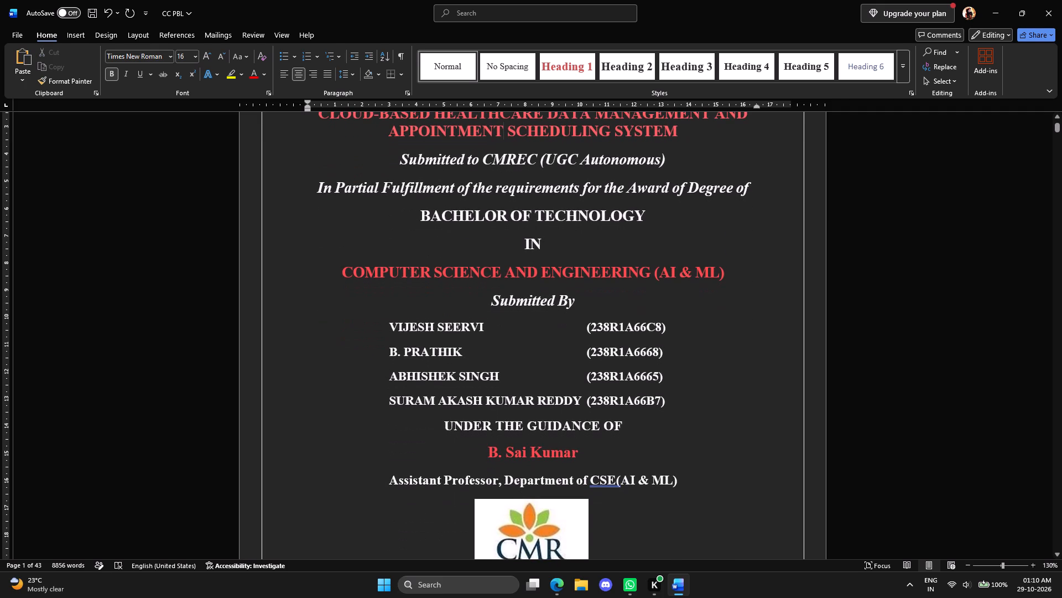
scroll(599, 419, up, 4)
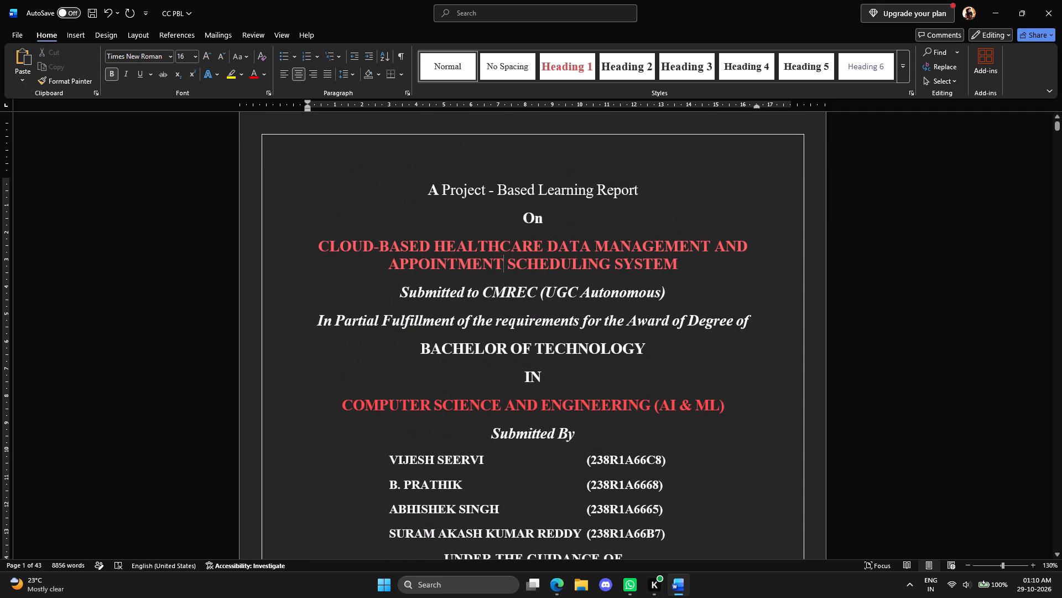
scroll(574, 441, down, 5)
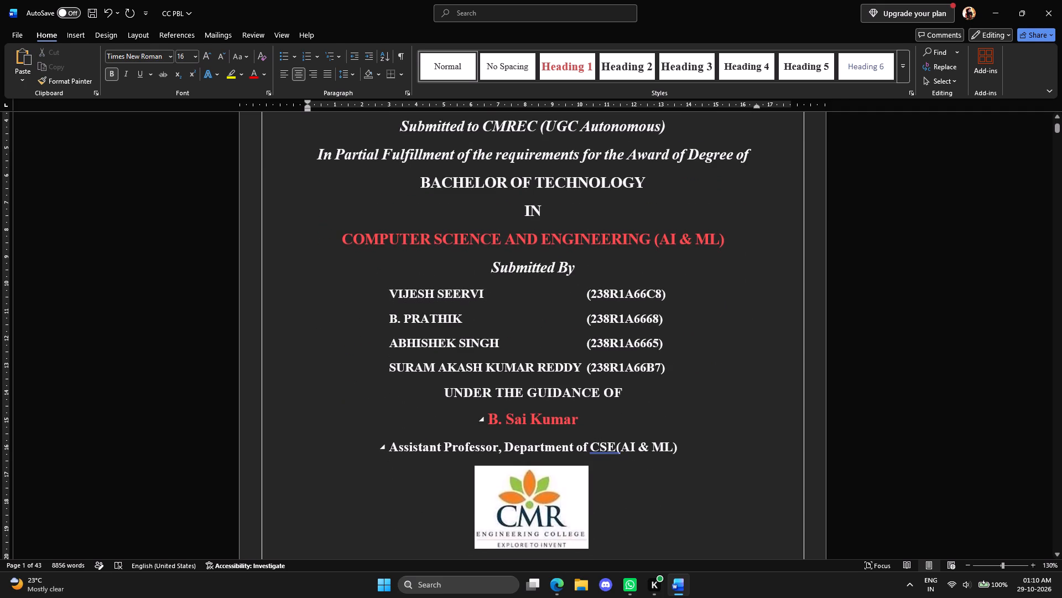
drag(580, 420, 479, 416)
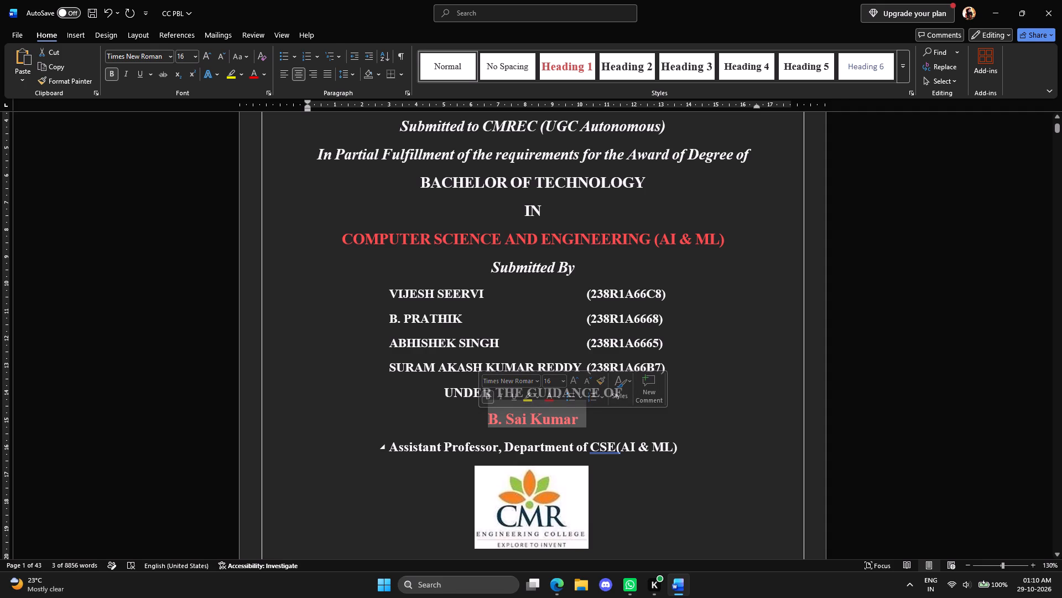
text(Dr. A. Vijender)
Copy the guide's name from the title page and paste it as text only over the Internal Guide's name on the certificate page.
scroll(623, 424, down, 3)
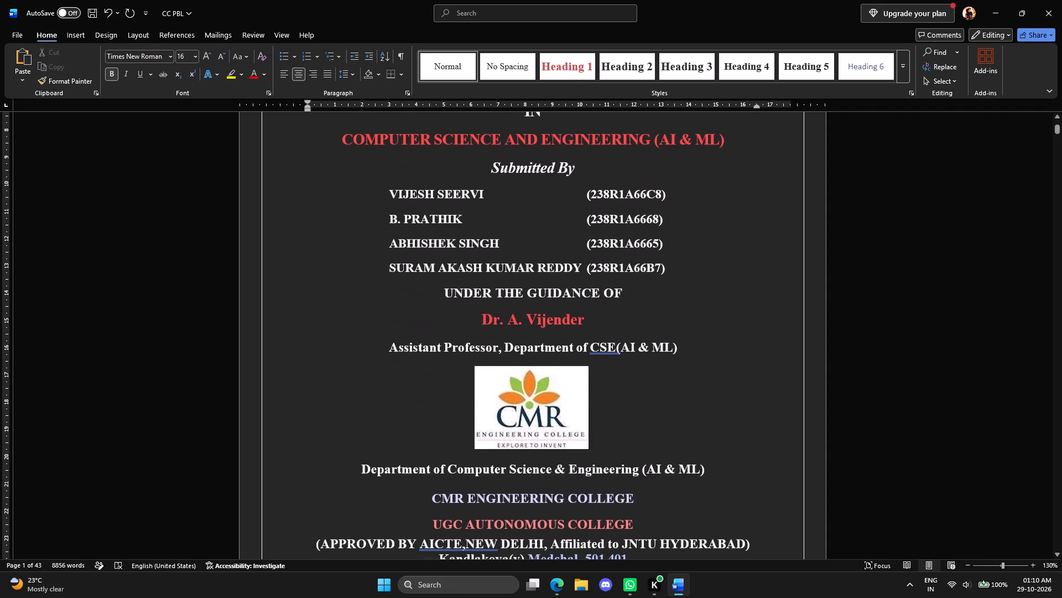
drag(590, 323, 476, 318)
key(ctrl+c)
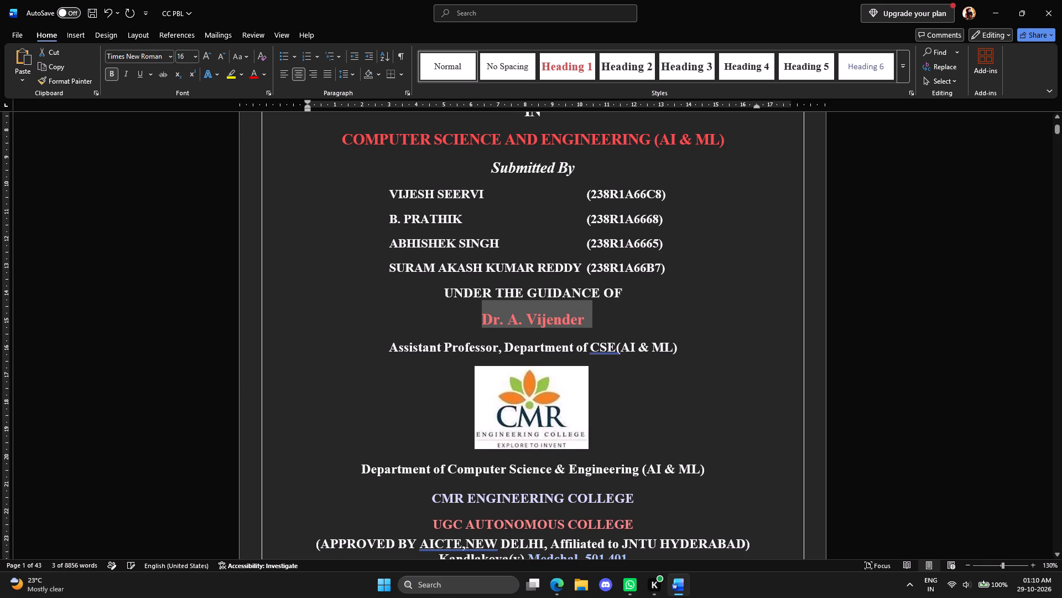
scroll(516, 381, down, 6)
scroll(560, 313, down, 4)
scroll(513, 366, down, 5)
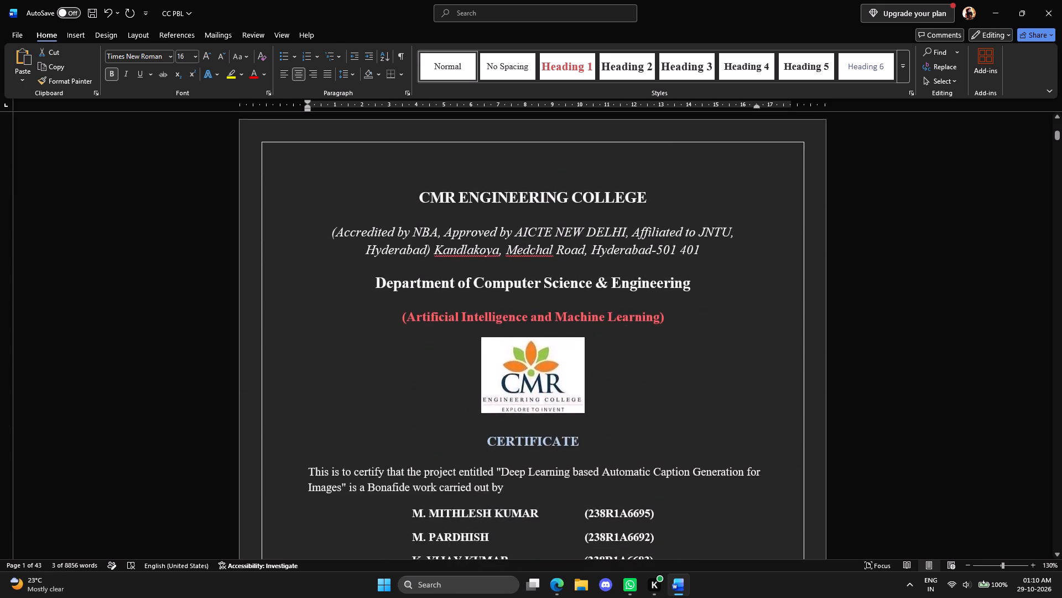
scroll(514, 378, down, 11)
drag(371, 405, 308, 403)
right_click(344, 400)
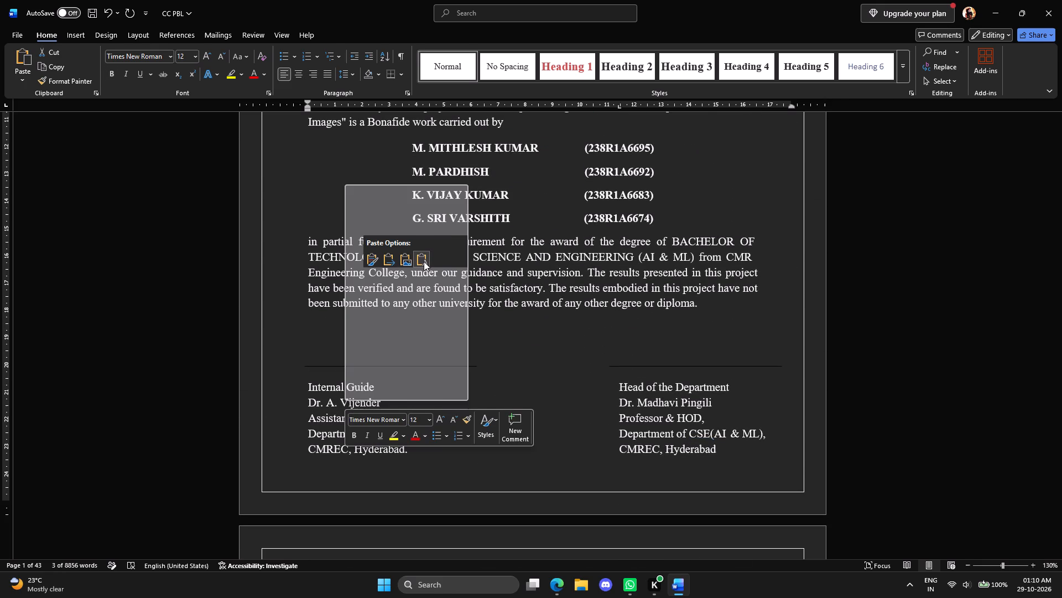
click(424, 261)
Replace the Internal Guide's name in the Acknowledgement's second paragraph with the copied guide name, pasted as text only.
scroll(604, 415, down, 5)
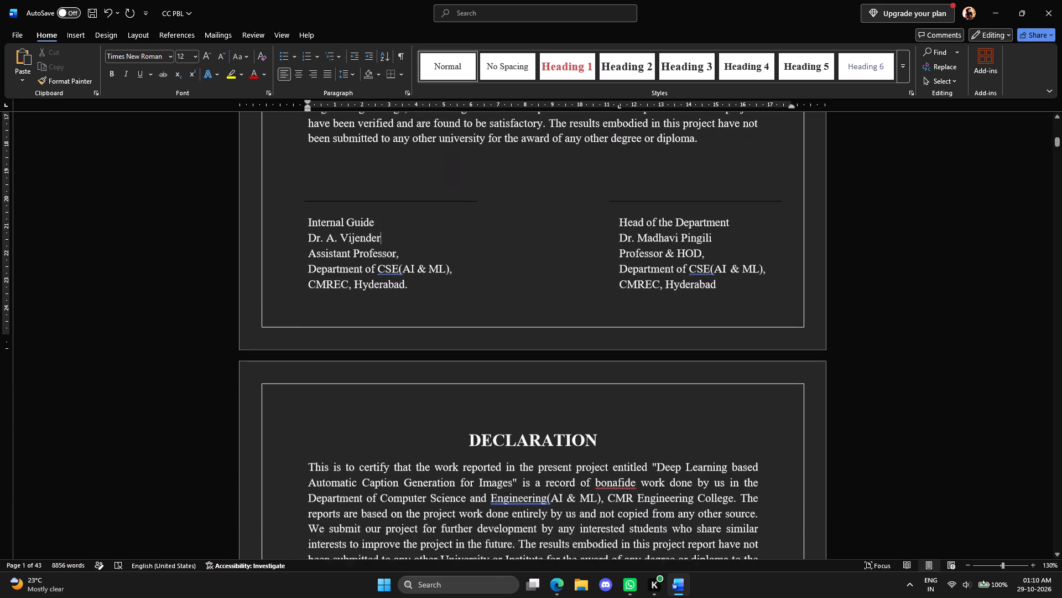
scroll(597, 413, down, 4)
scroll(556, 390, down, 16)
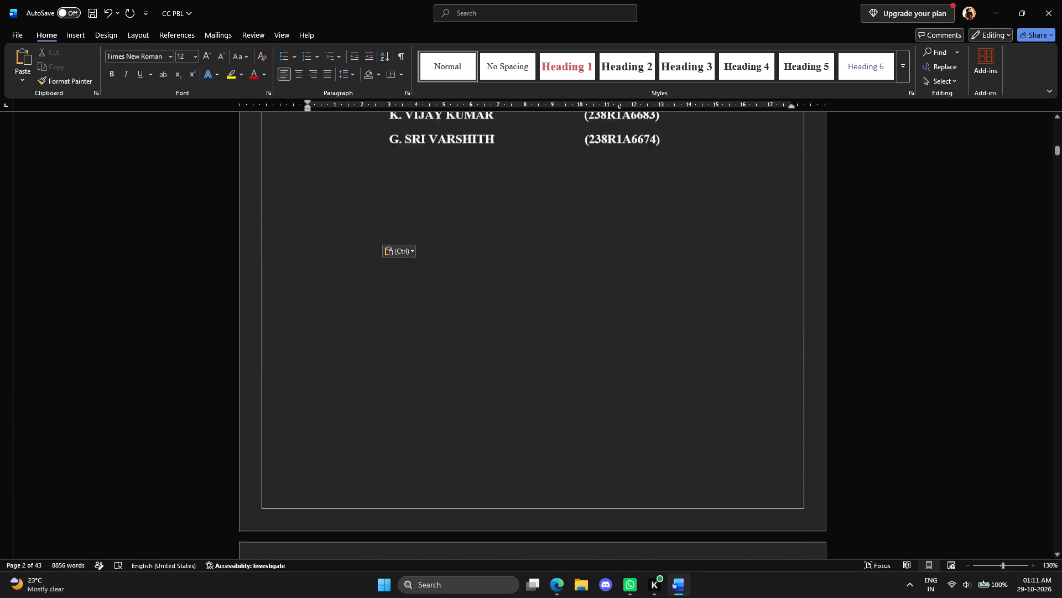
scroll(545, 391, down, 8)
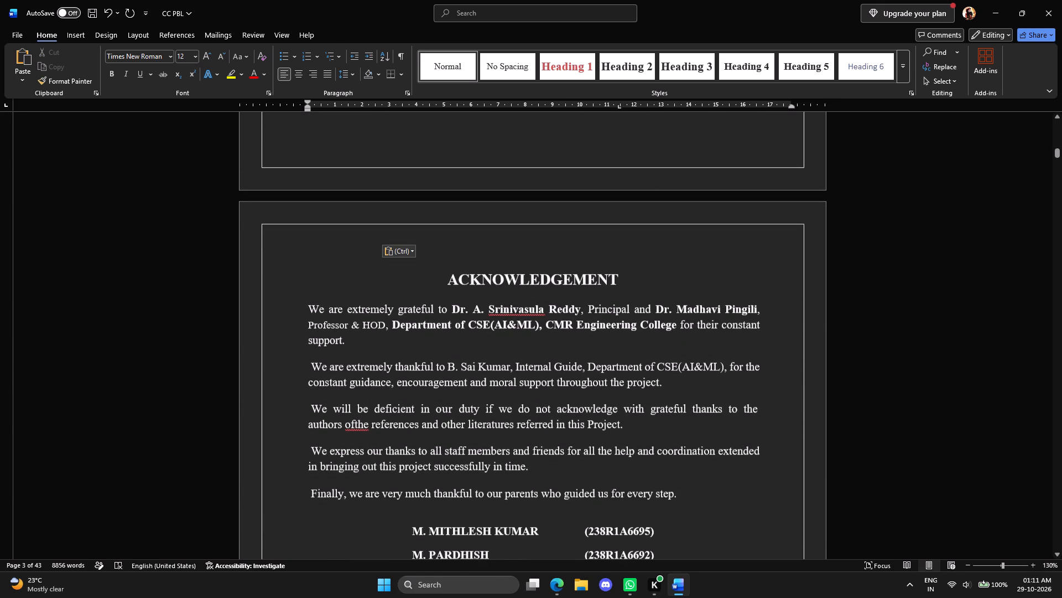
drag(450, 366, 504, 368)
right_click(491, 364)
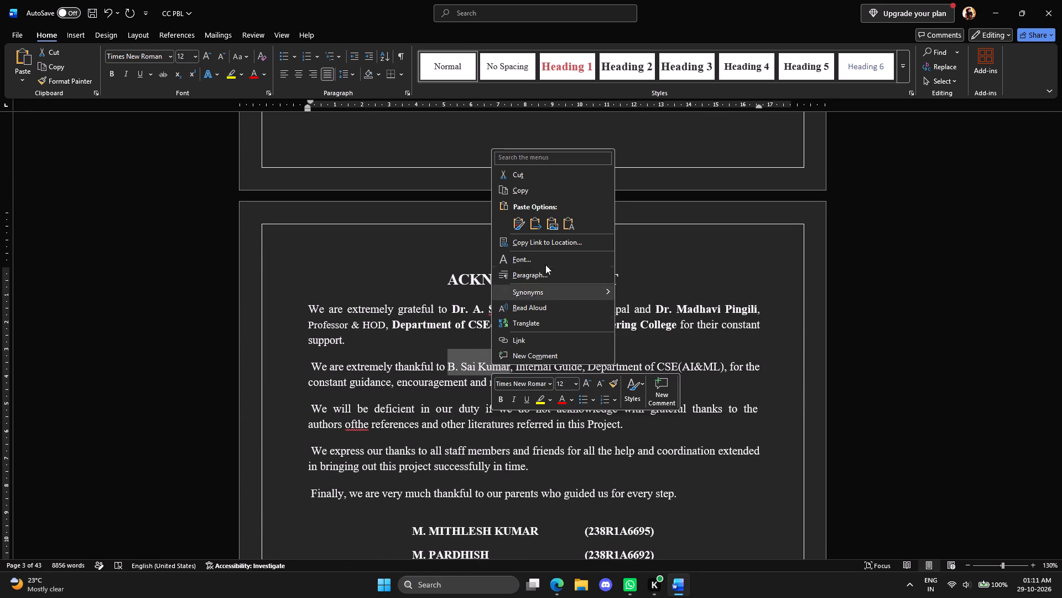
click(568, 226)
Copy the four student names with their roll numbers from the Submitted By list on the title page.
scroll(568, 414, up, 18)
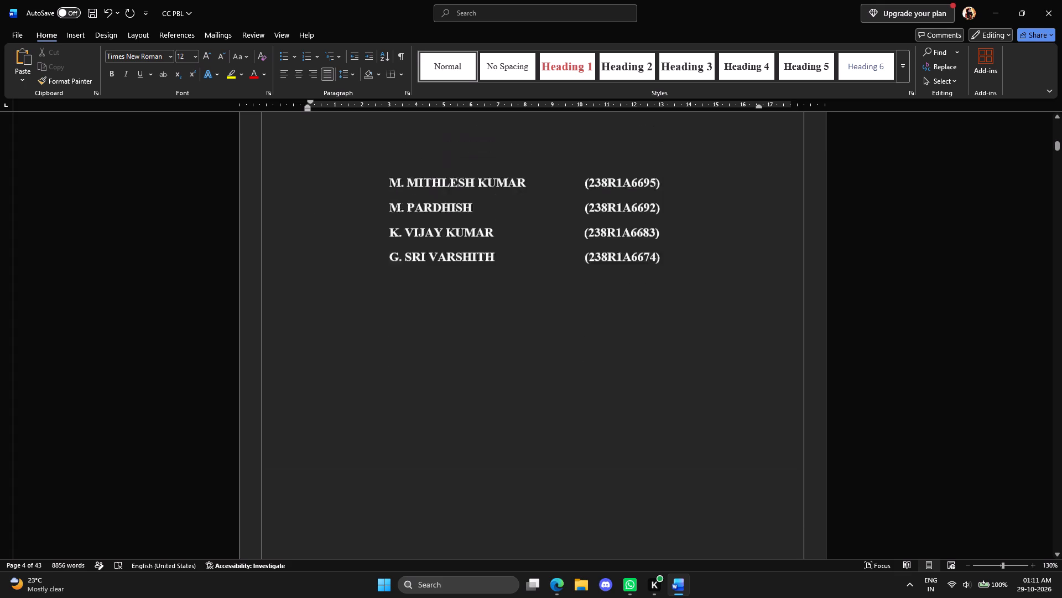
scroll(568, 415, up, 20)
scroll(568, 415, up, 20)
scroll(568, 415, up, 5)
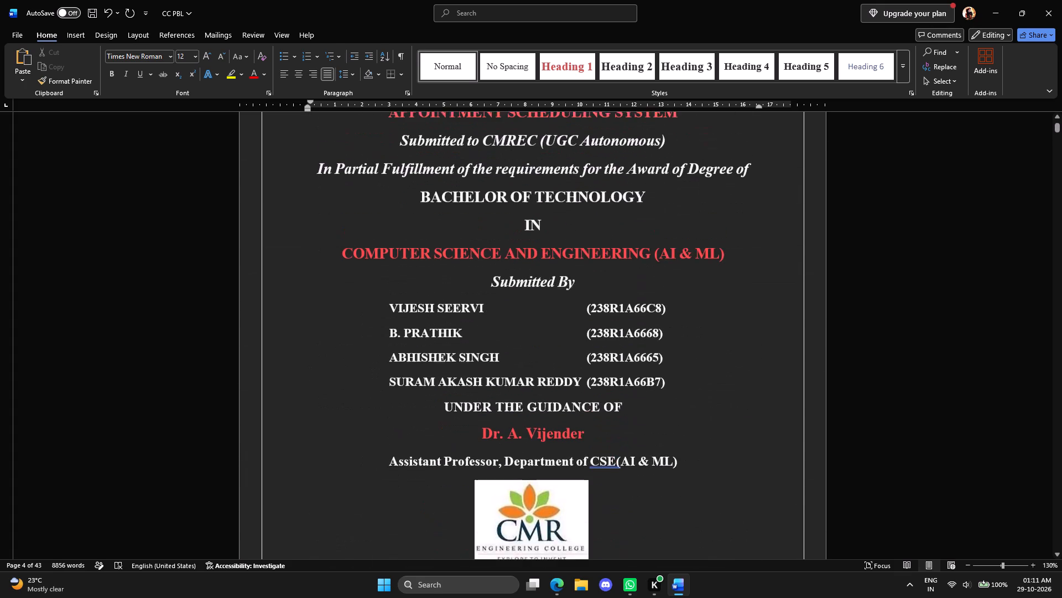
drag(389, 329, 682, 402)
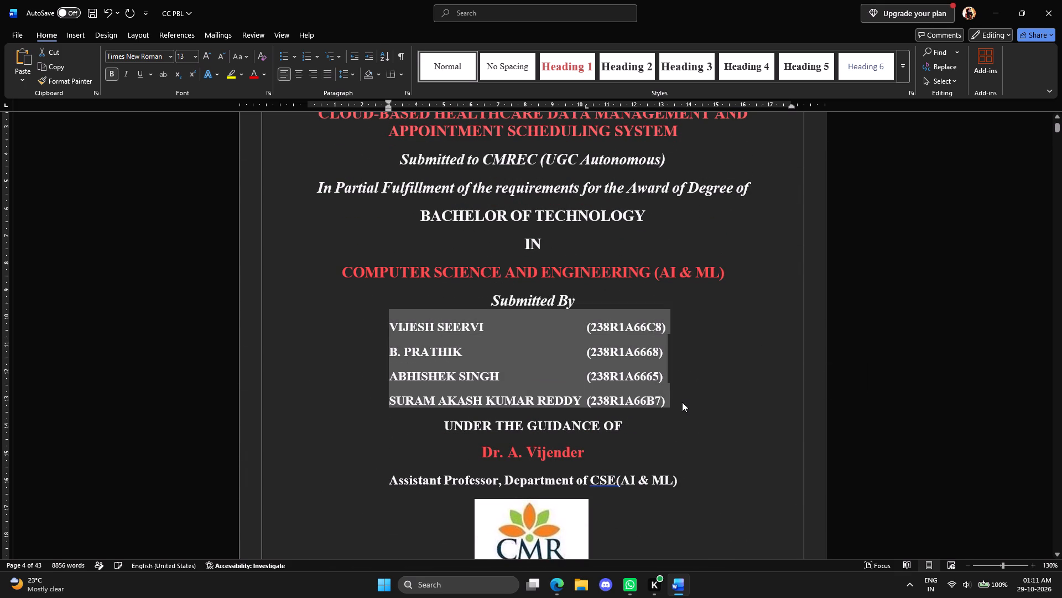
key(ctrl+c)
Remove the space before the title page's closing paragraphs, from the Department of Computer Science & Engineering line through 2025-2026.
scroll(680, 405, down, 20)
scroll(680, 405, down, 1)
scroll(653, 414, up, 7)
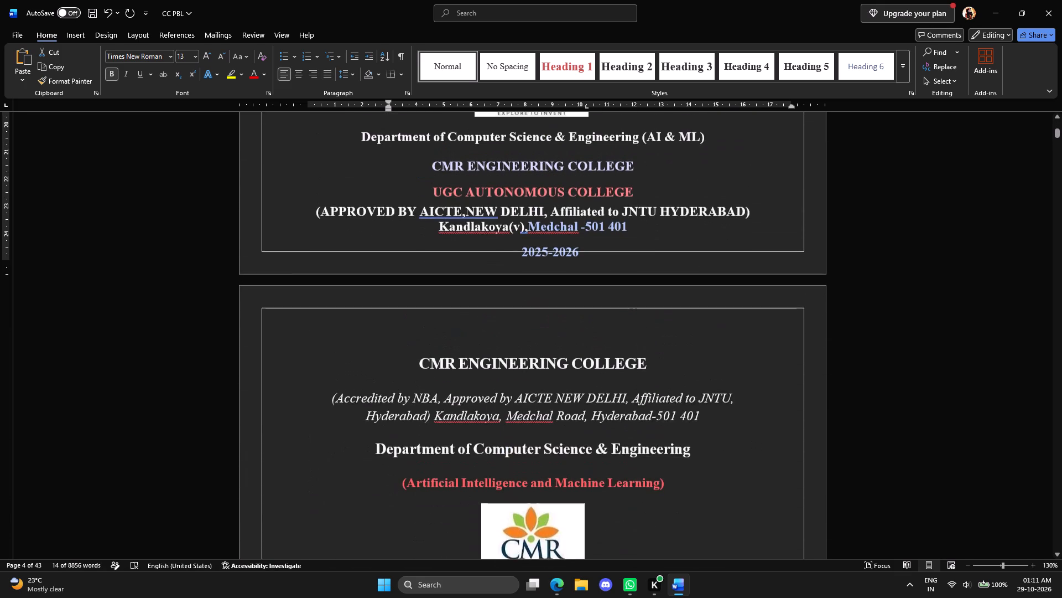
scroll(651, 414, up, 20)
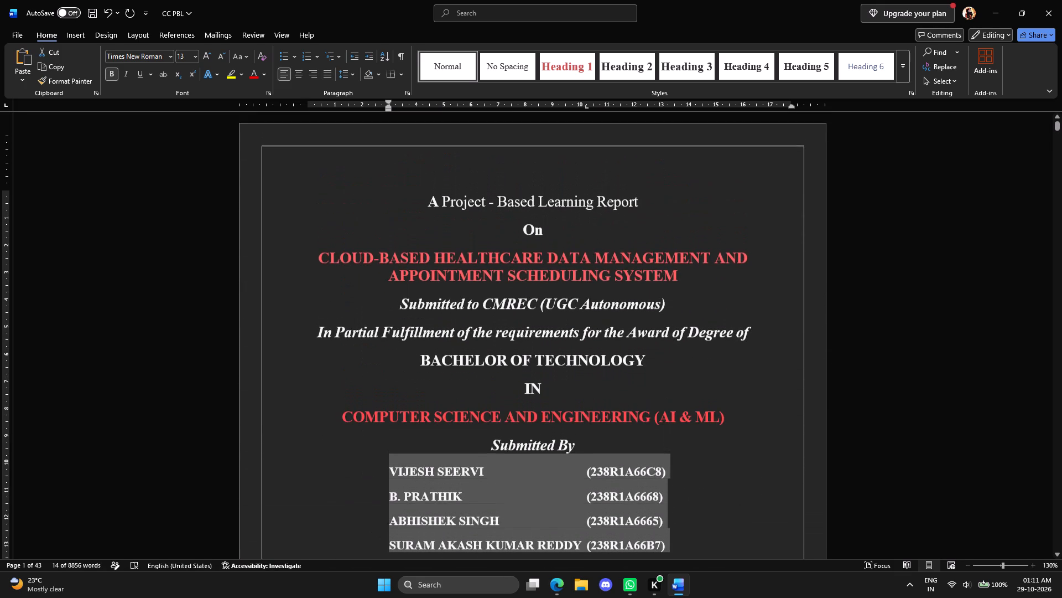
click(527, 177)
click(545, 169)
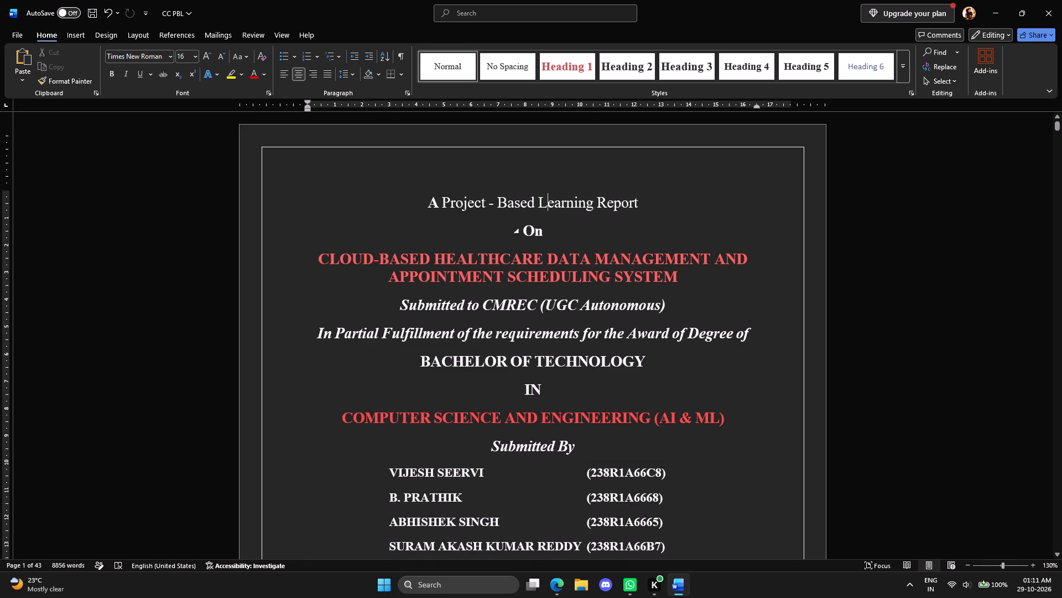
scroll(601, 385, down, 1)
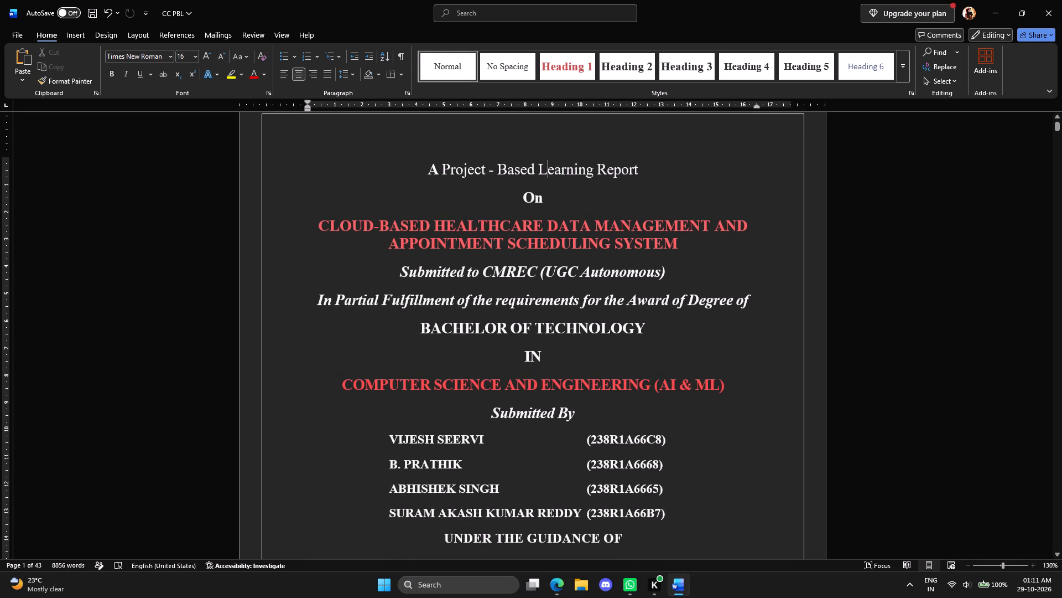
scroll(601, 385, down, 7)
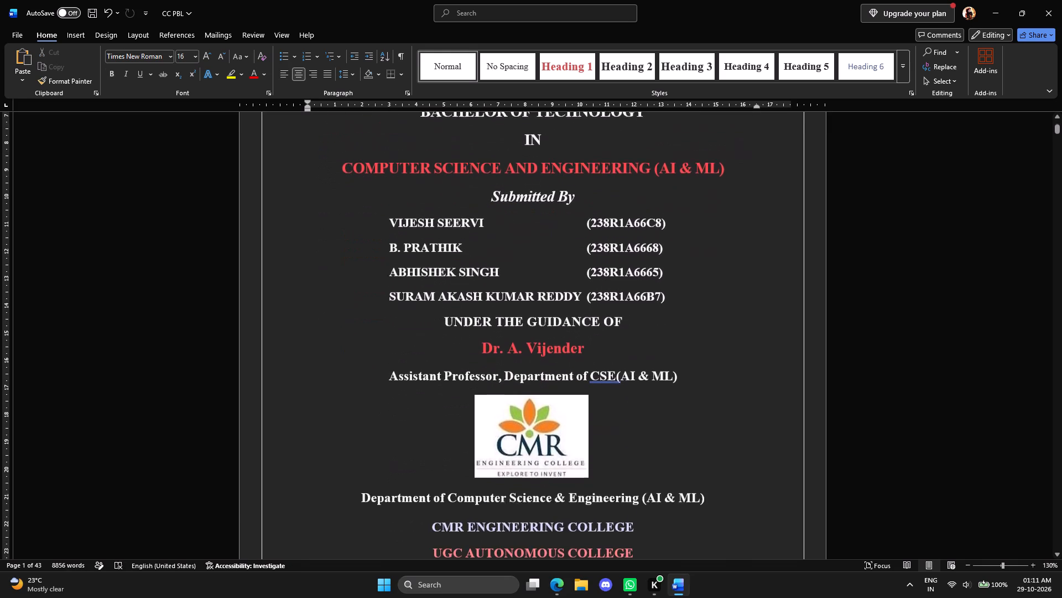
scroll(601, 385, down, 4)
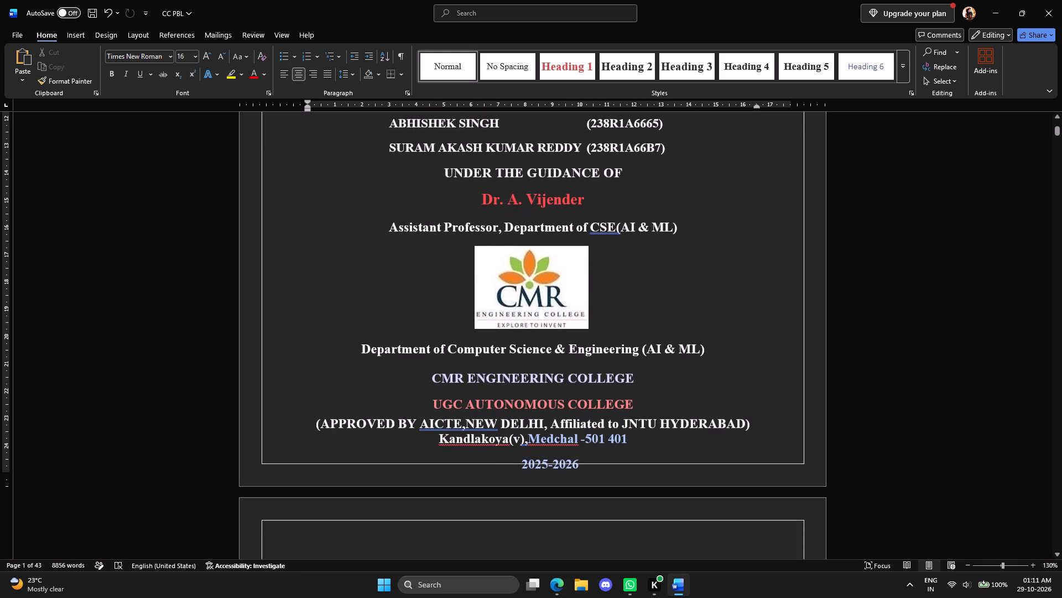
drag(617, 461, 371, 350)
click(350, 79)
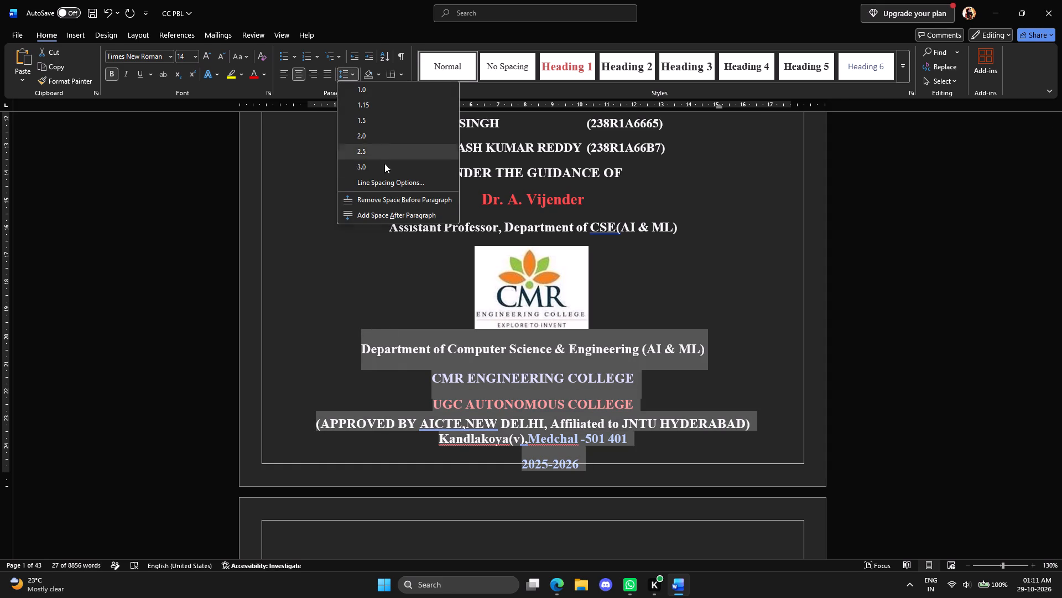
click(389, 200)
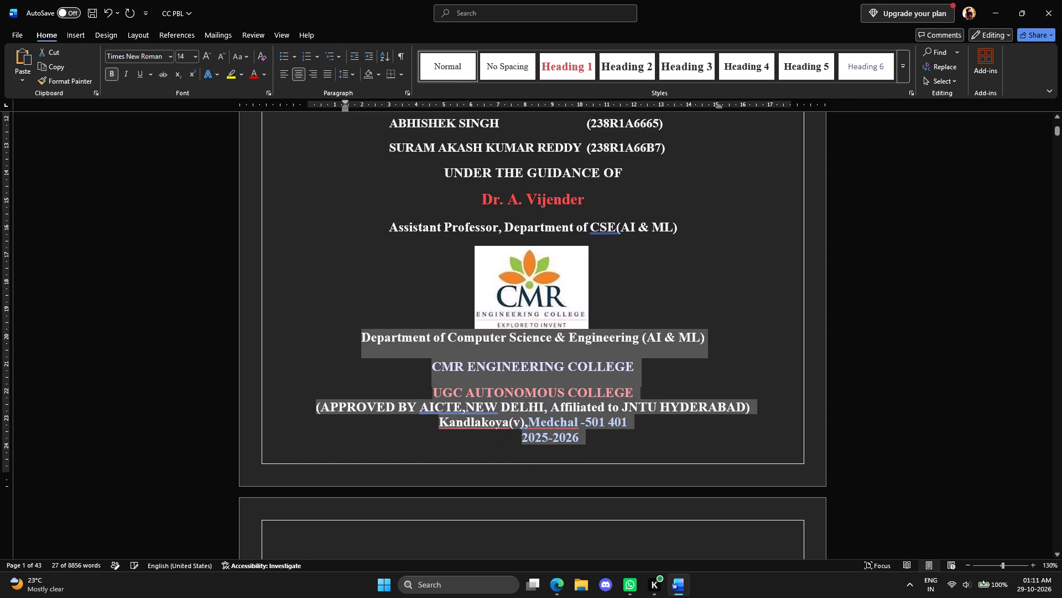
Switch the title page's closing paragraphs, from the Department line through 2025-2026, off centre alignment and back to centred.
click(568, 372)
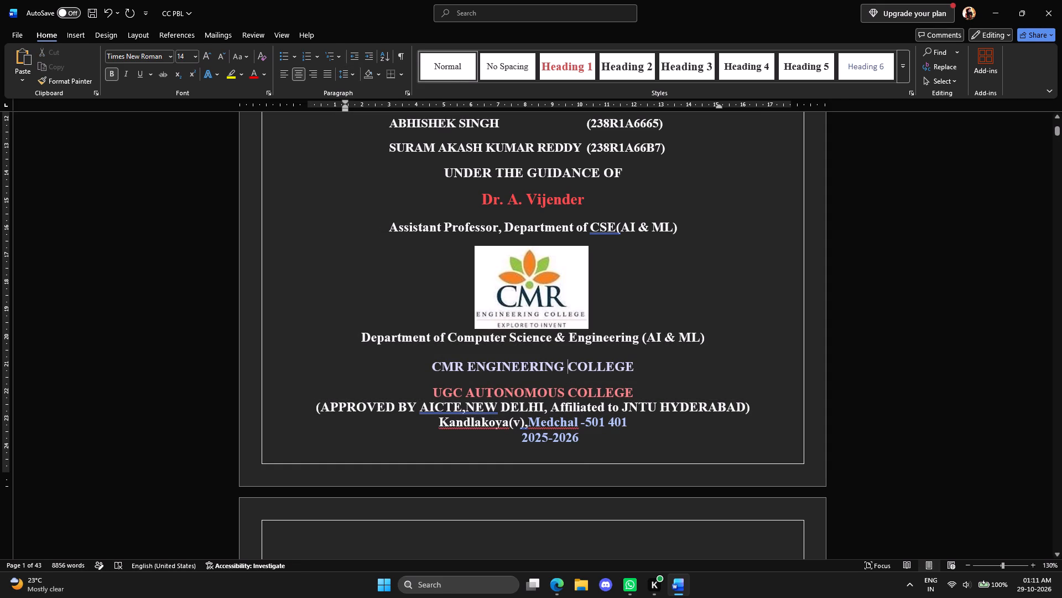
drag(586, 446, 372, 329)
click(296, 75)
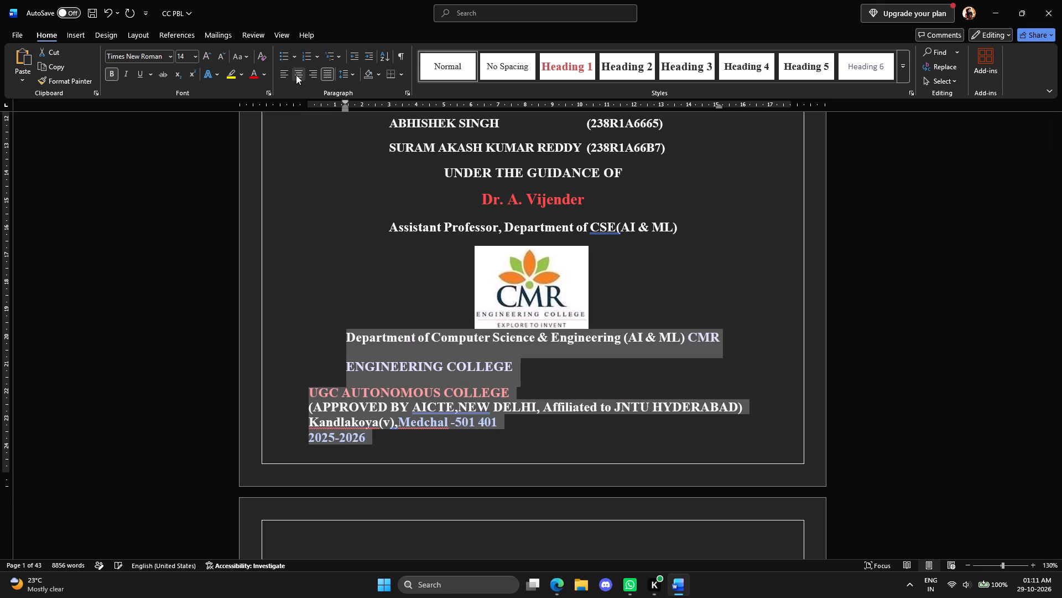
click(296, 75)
Remove the indentation before 2025-2026 at the bottom of the title page and keep the year centred on its own line.
click(518, 433)
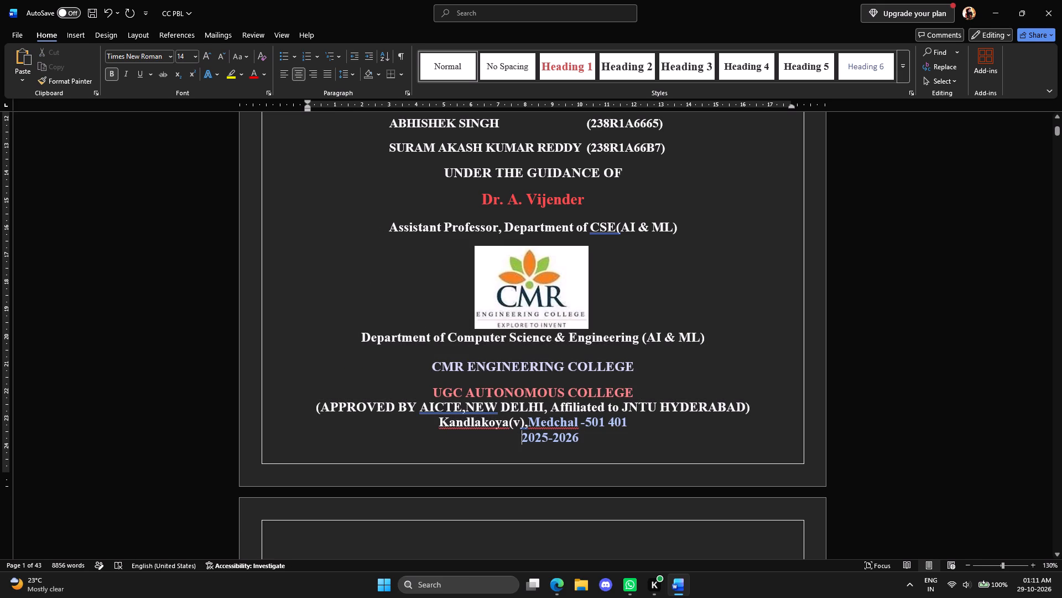
key(Left)
key(Right)
key(BackSpace)
key(BackSpace)
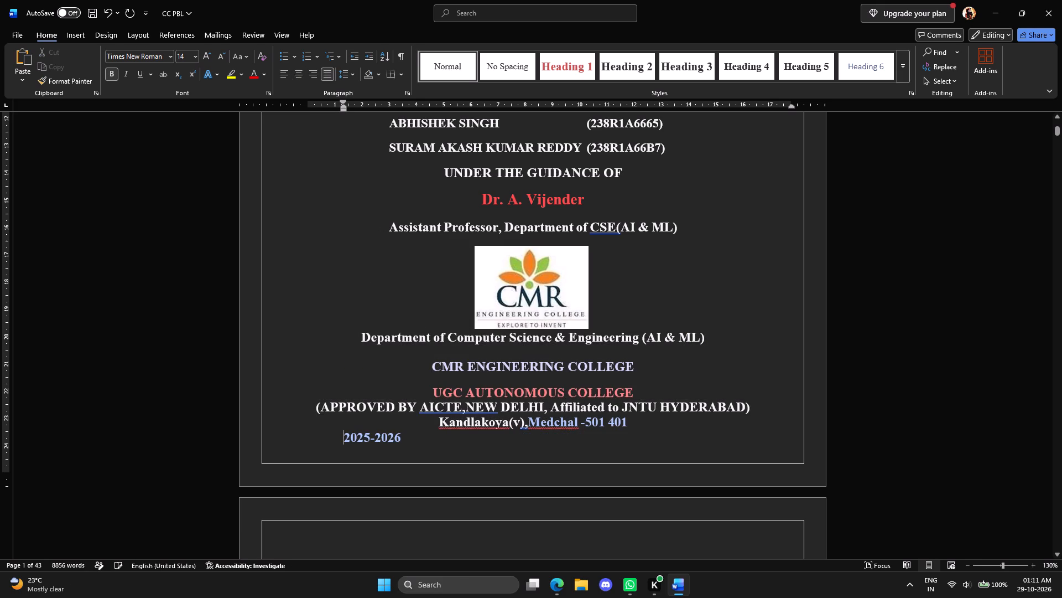
key(BackSpace)
key(BackSpace)
key(Return)
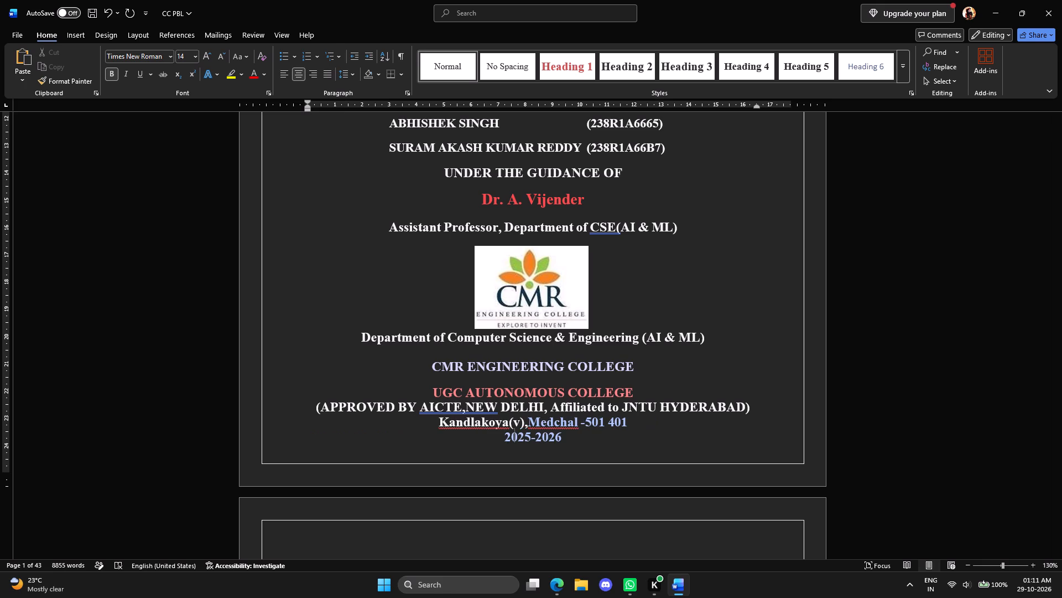
click(692, 463)
Replace the four student names and roll numbers on the certificate page with the copied student list.
scroll(676, 470, down, 4)
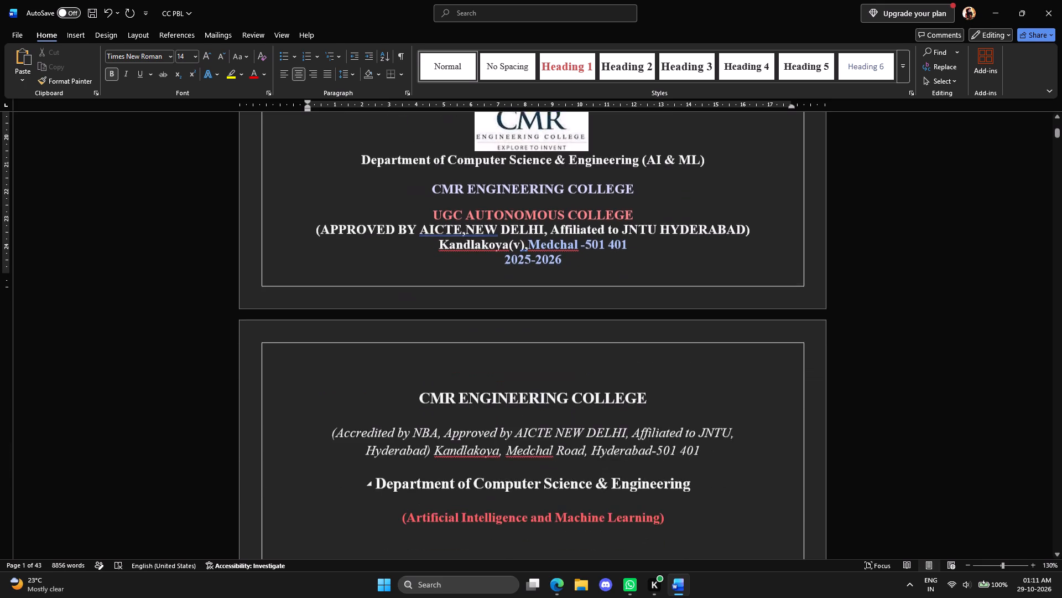
scroll(668, 470, down, 10)
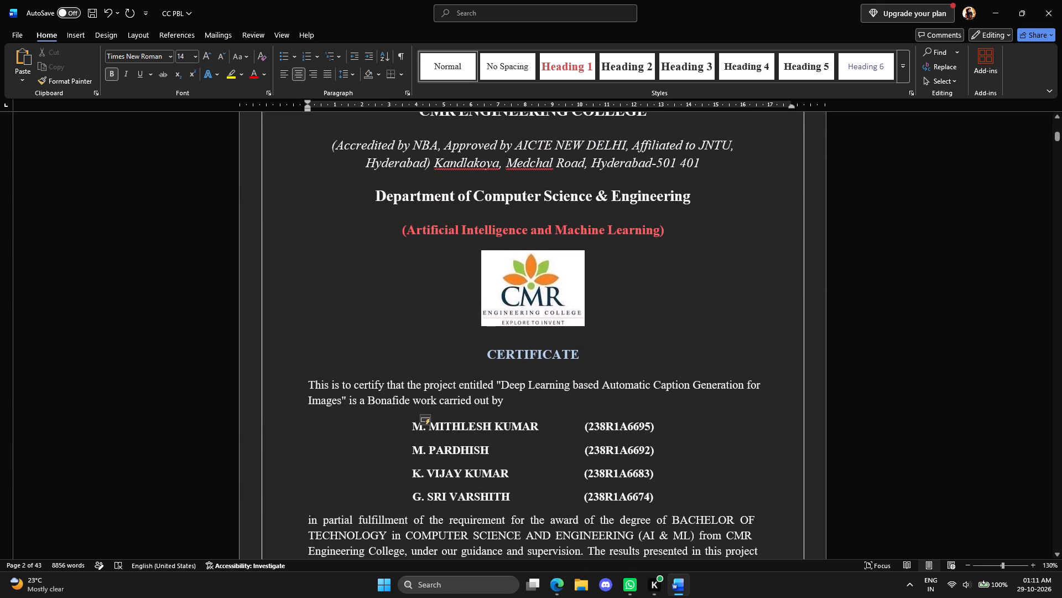
drag(664, 504, 413, 420)
click(563, 478)
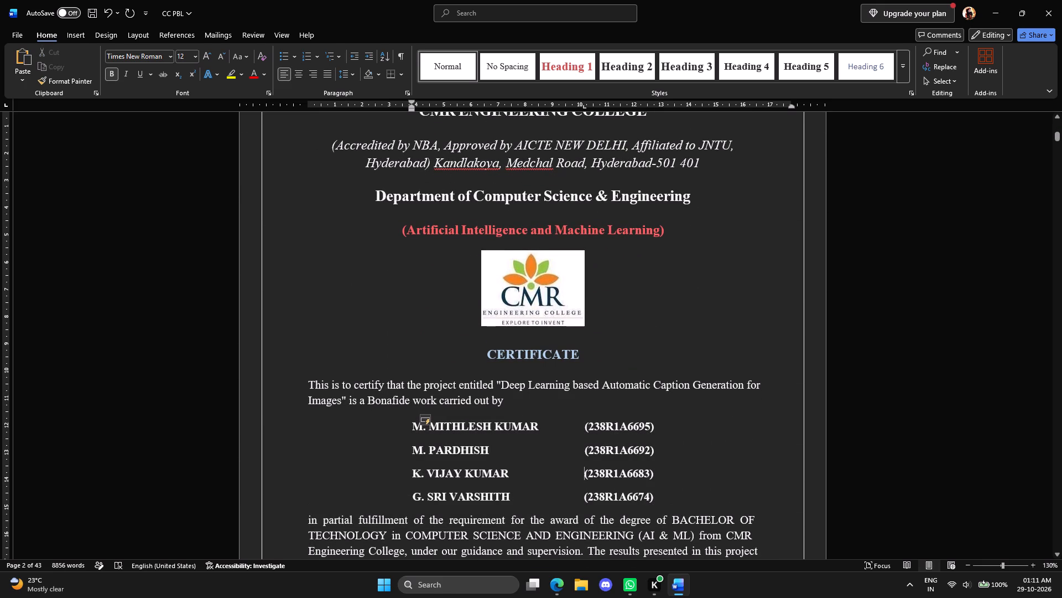
drag(654, 495, 416, 431)
key(ctrl+v)
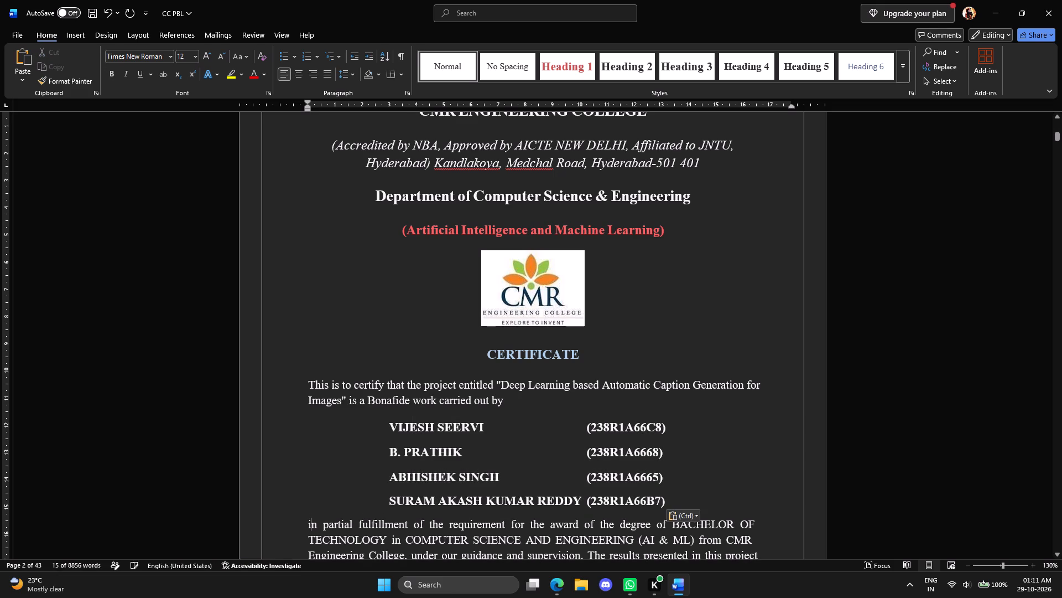
Replace the student names and roll numbers on the Declaration page with the copied student list.
scroll(497, 453, down, 14)
scroll(497, 453, down, 7)
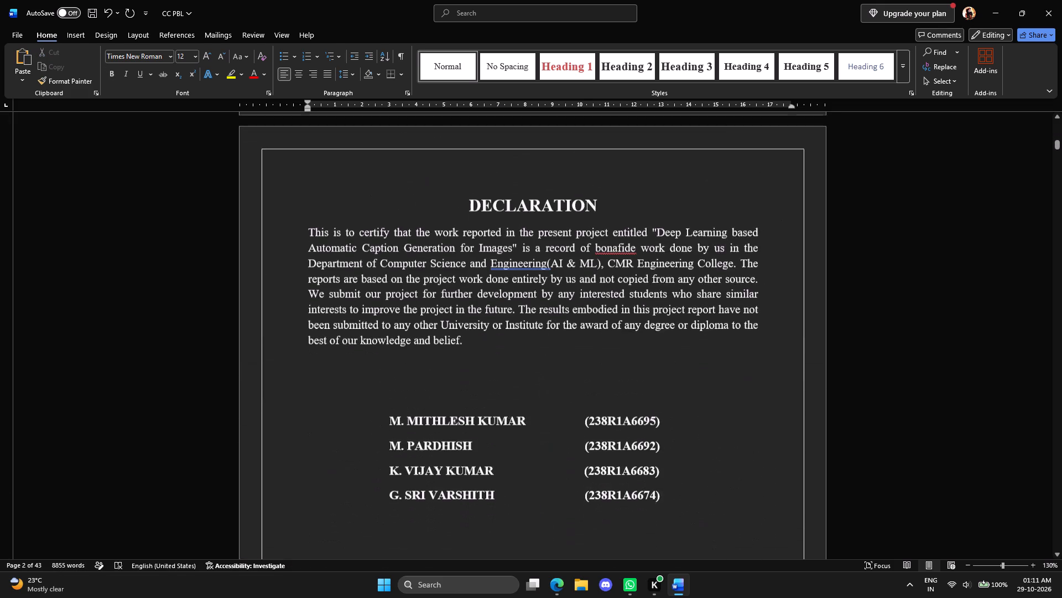
drag(668, 471, 392, 404)
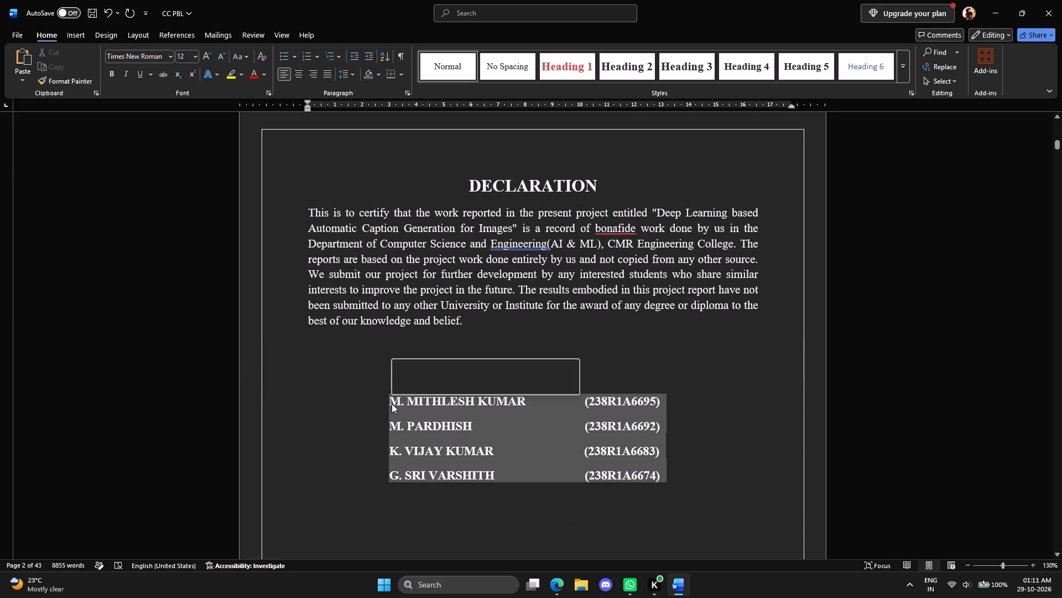
key(ctrl+v)
Replace the student names and roll numbers below the Acknowledgement text with the copied student list.
scroll(418, 419, down, 20)
scroll(418, 419, down, 2)
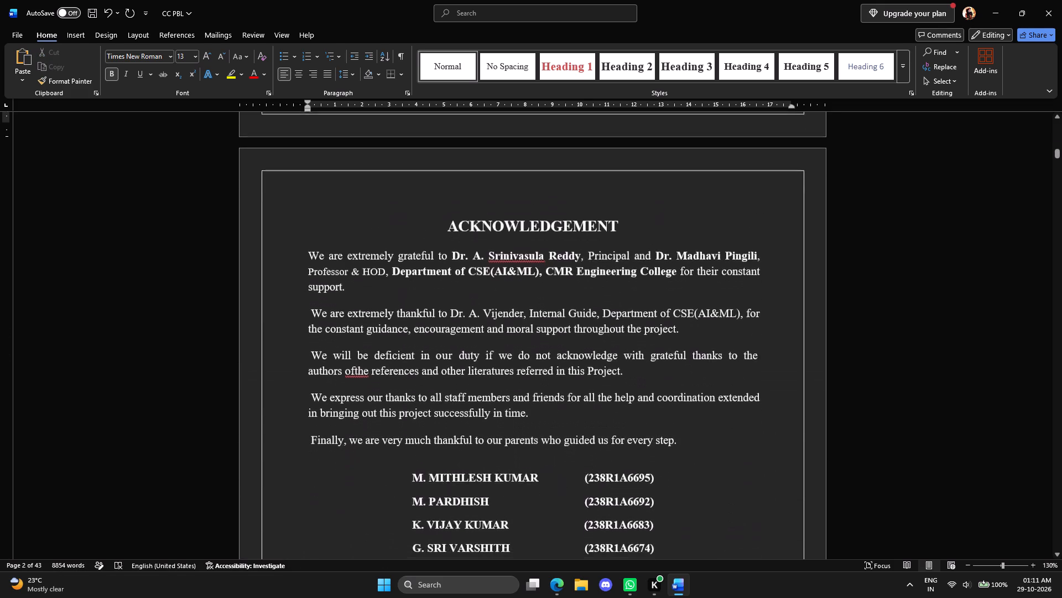
scroll(645, 509, down, 4)
drag(663, 411, 415, 349)
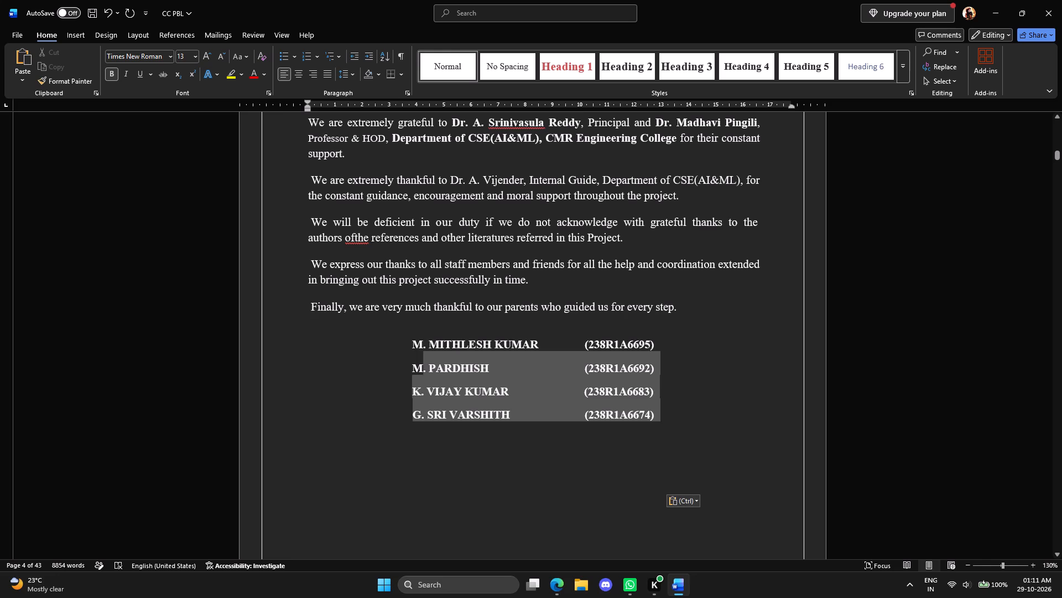
drag(415, 349, 414, 349)
key(ctrl+v)
Copy the project title from the title page and paste it as text only over the quoted project title on the certificate page.
scroll(499, 400, up, 16)
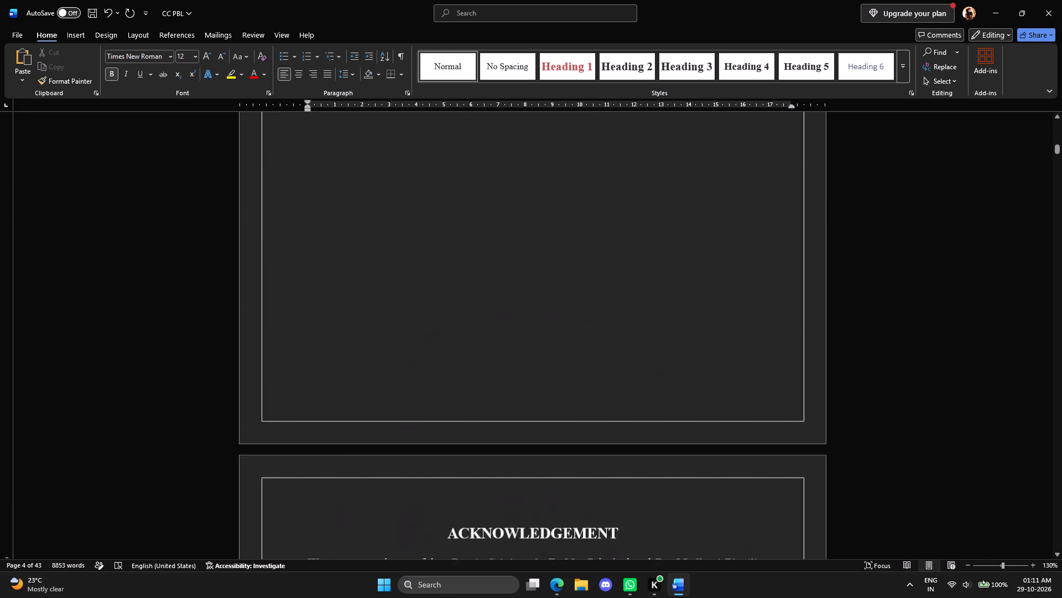
scroll(502, 402, up, 20)
scroll(502, 402, up, 20)
scroll(502, 402, up, 8)
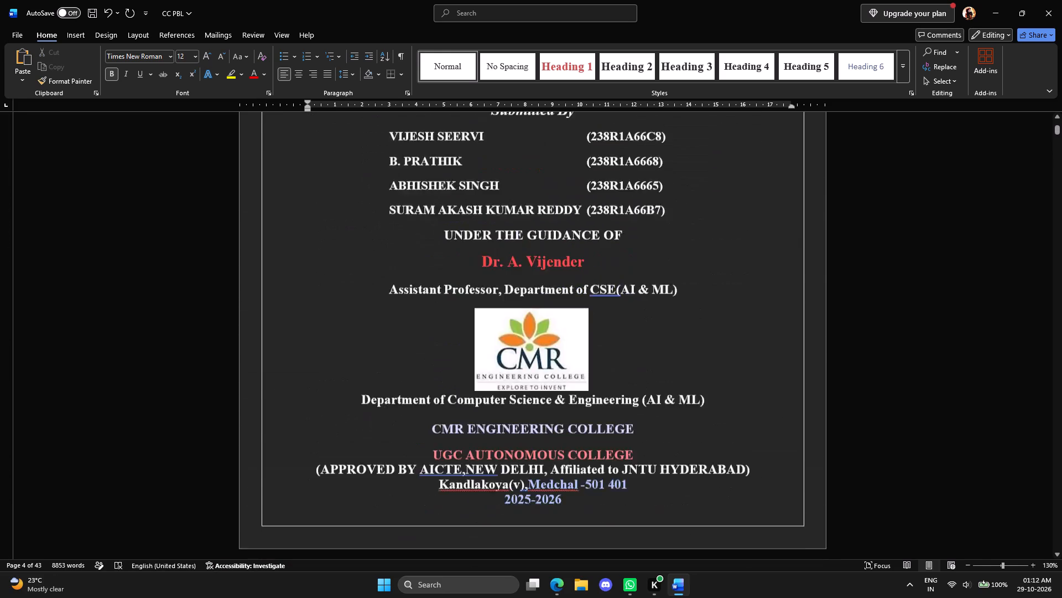
scroll(501, 403, up, 13)
drag(319, 261, 642, 289)
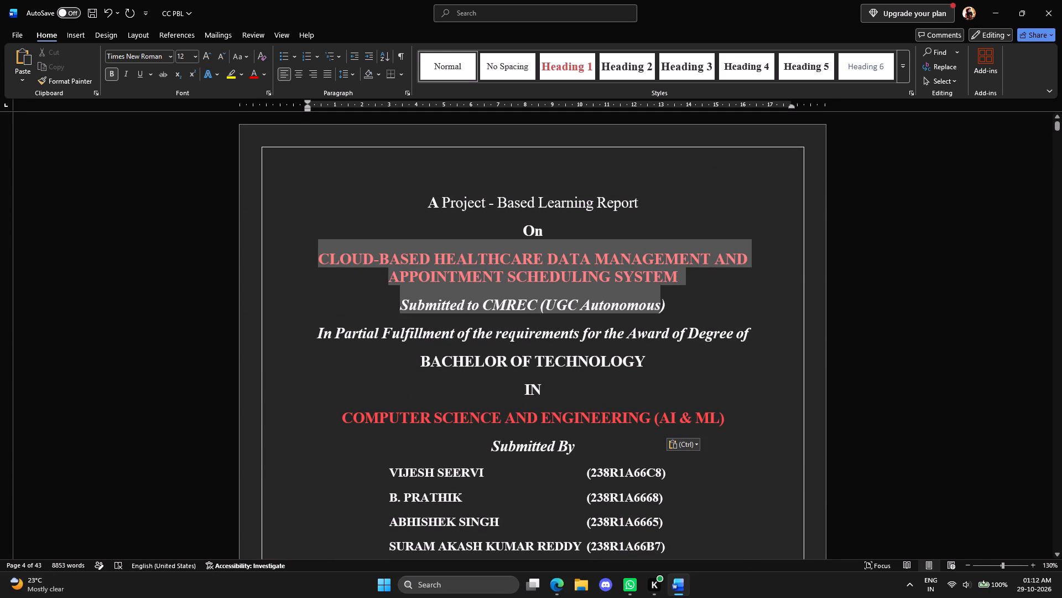
drag(642, 289, 677, 277)
key(ctrl+c)
scroll(609, 440, down, 17)
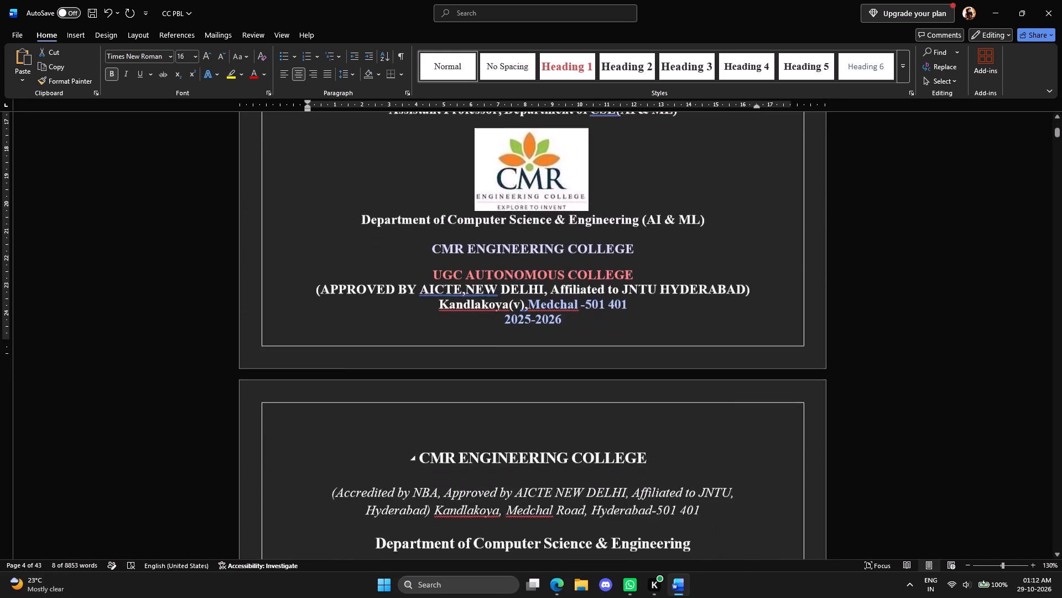
scroll(597, 449, down, 8)
drag(501, 419, 340, 434)
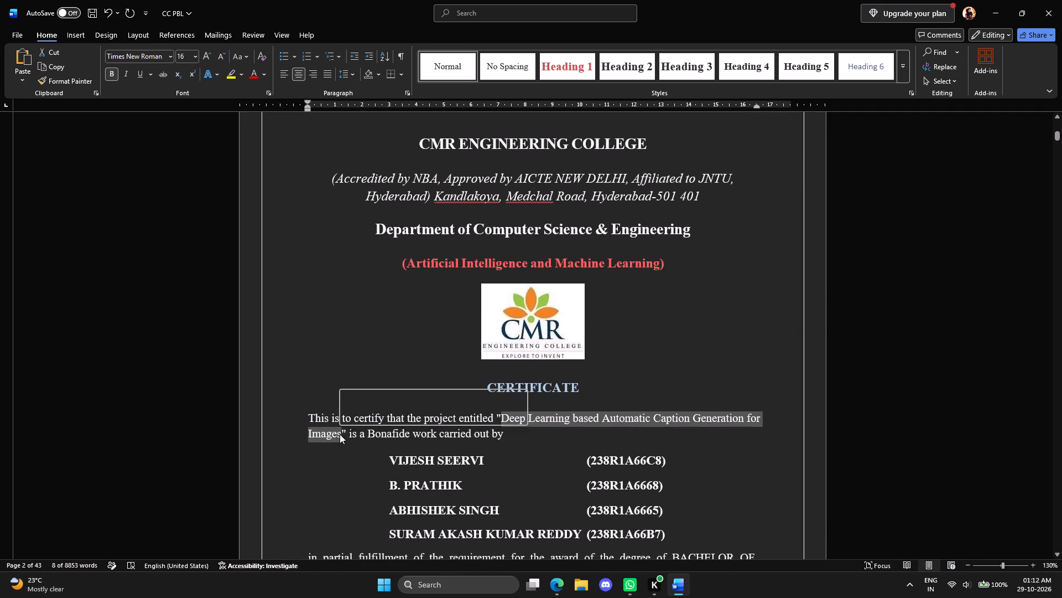
right_click(329, 434)
click(403, 288)
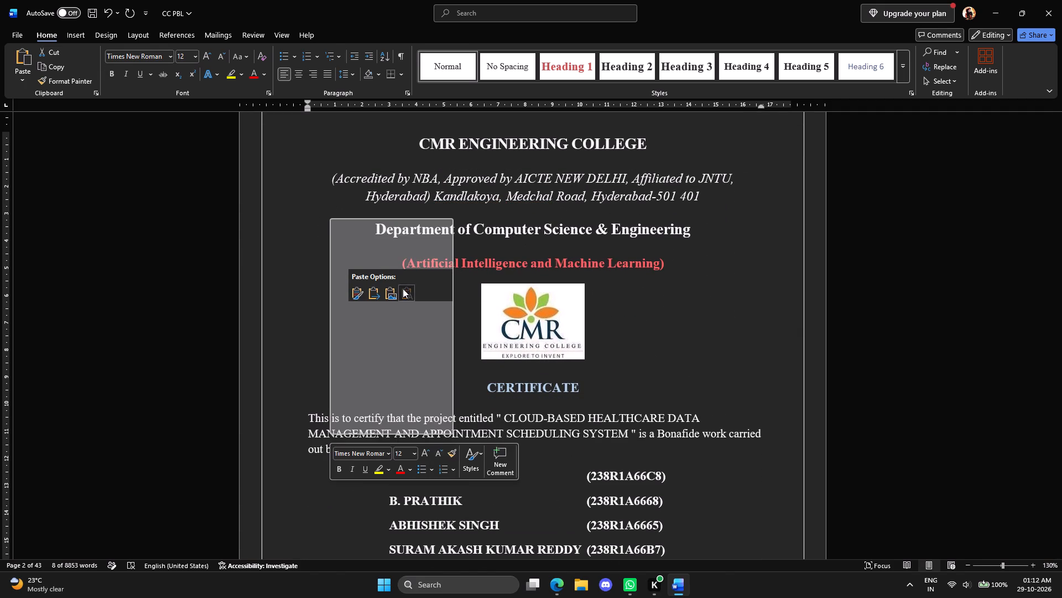
Change the certificate's project title to Capitalize Each Word, with the word "and" in lowercase.
drag(627, 431, 564, 421)
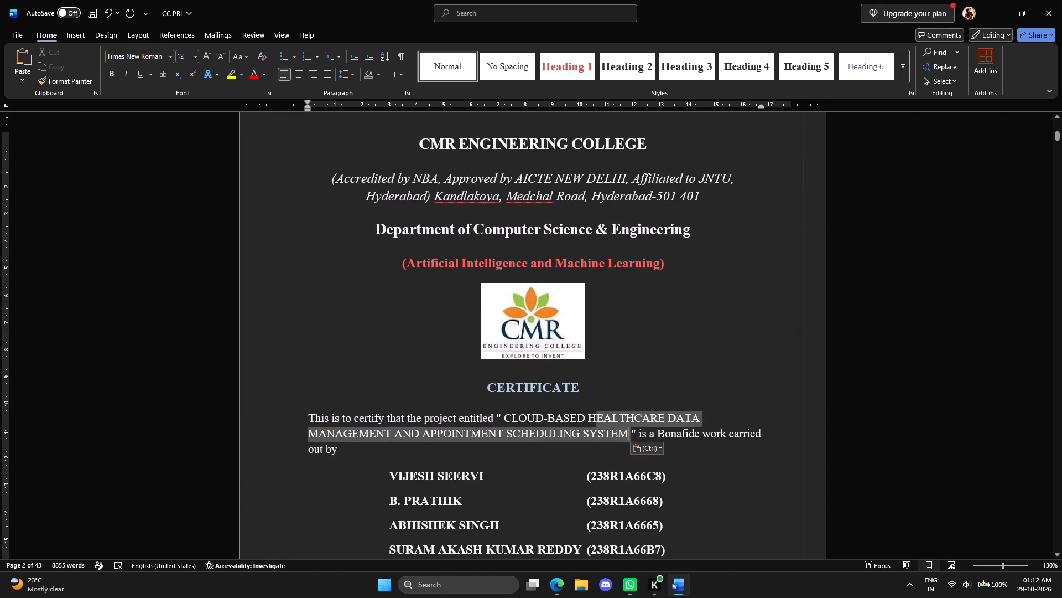
drag(564, 421, 518, 417)
click(248, 56)
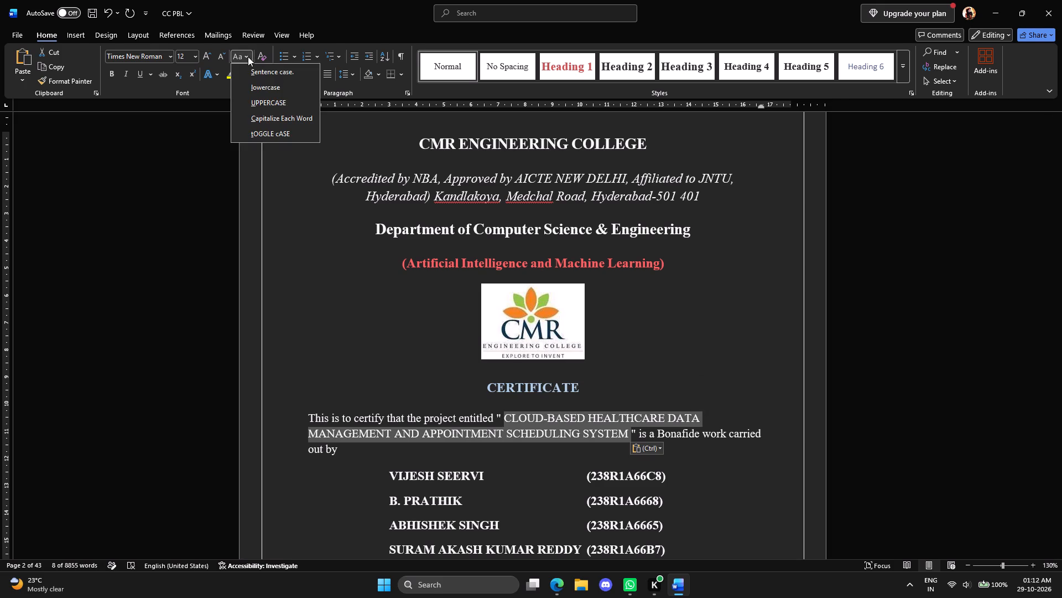
click(280, 117)
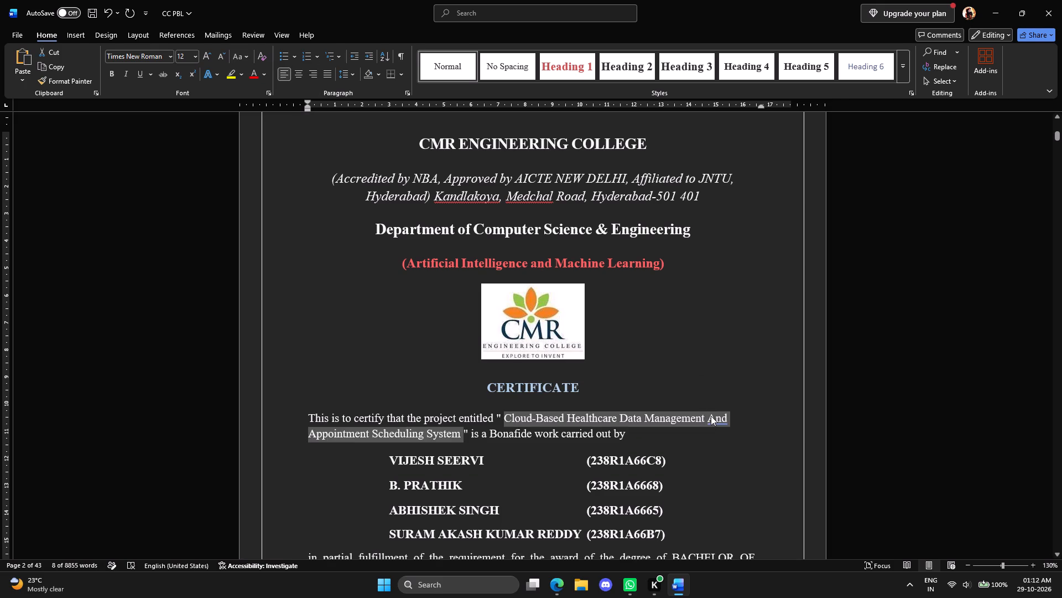
click(715, 416)
key(BackSpace)
key(a)
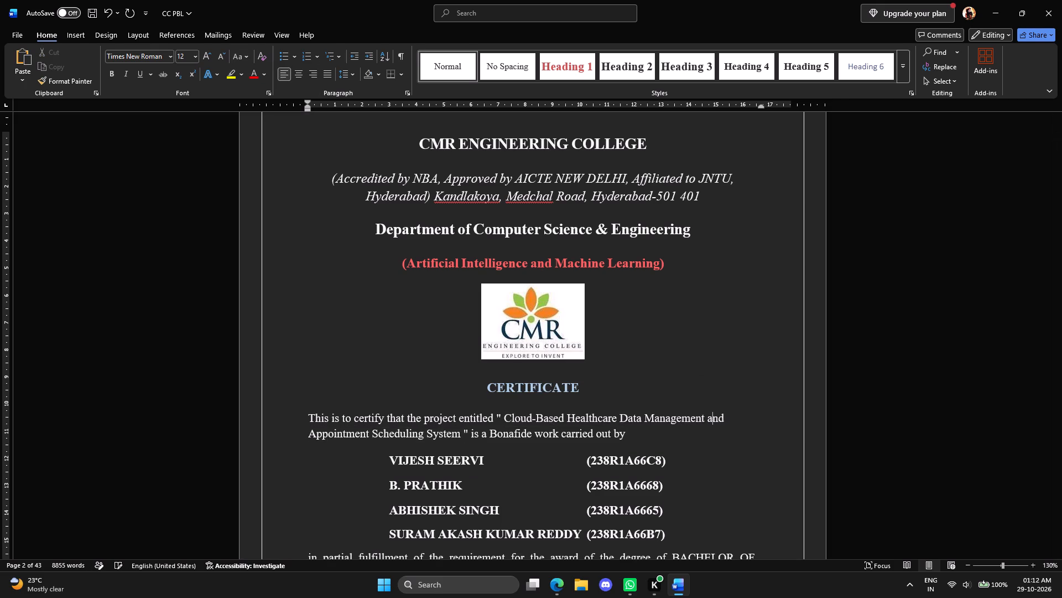
Copy the recased project title from the certificate and paste it over the quoted project title in the Declaration paragraph.
scroll(690, 431, down, 5)
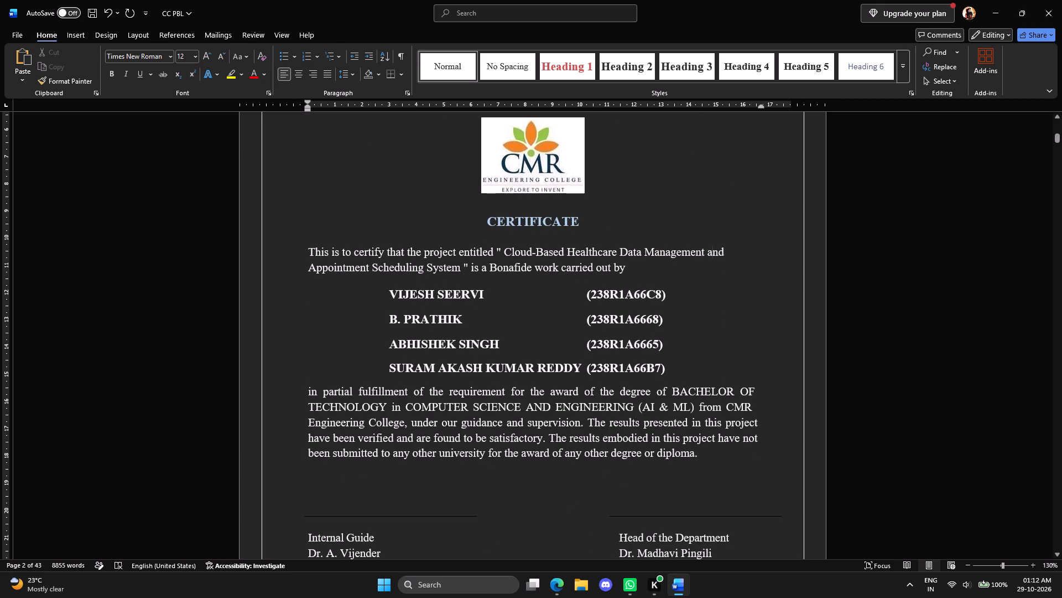
drag(504, 251, 458, 274)
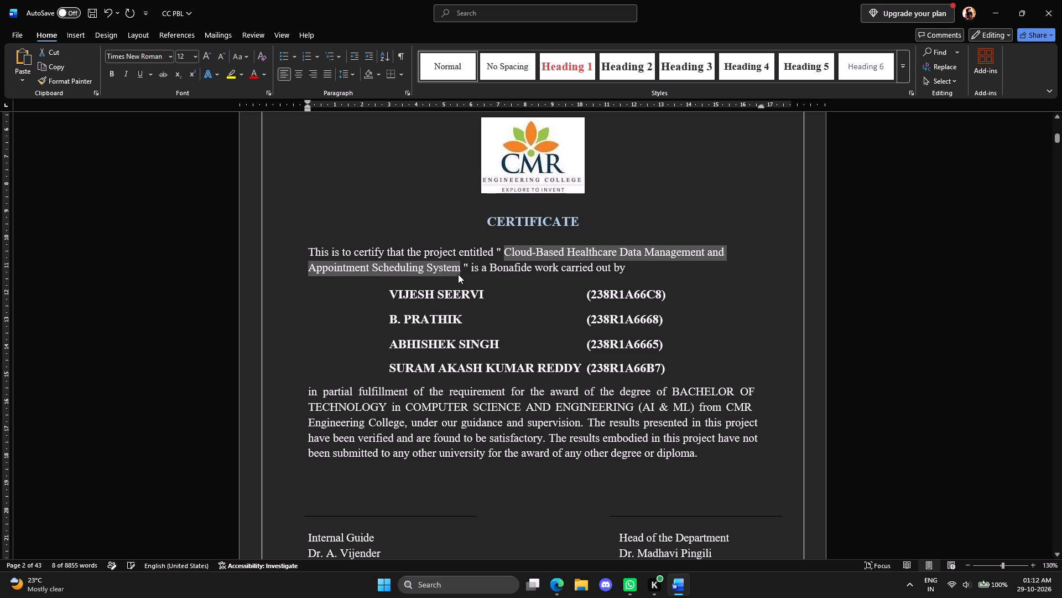
key(ctrl+c)
scroll(507, 346, down, 3)
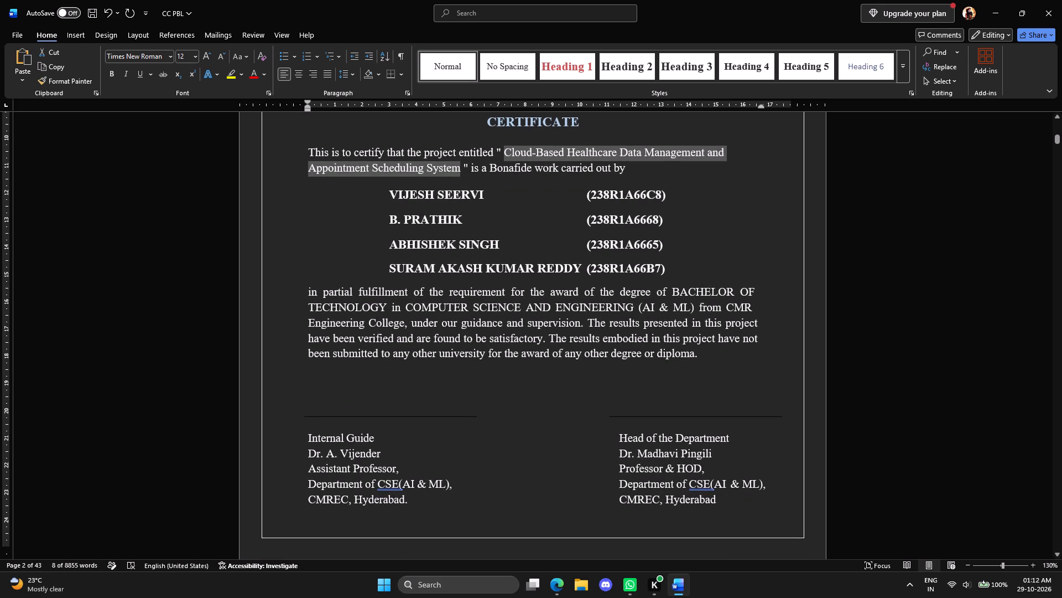
scroll(493, 360, down, 10)
drag(657, 347, 656, 357)
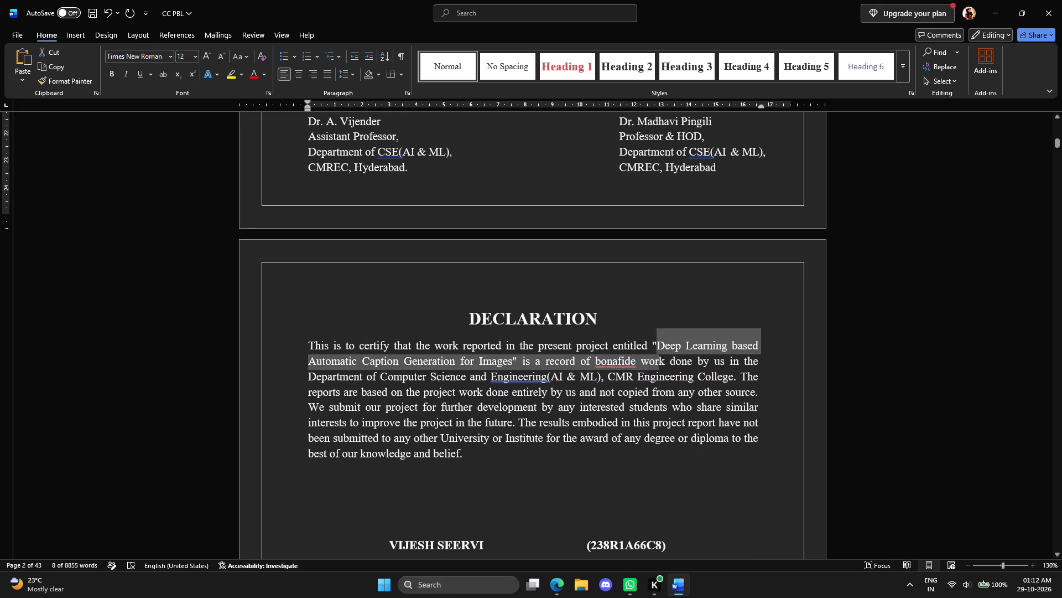
drag(656, 357, 507, 357)
key(ctrl+v)
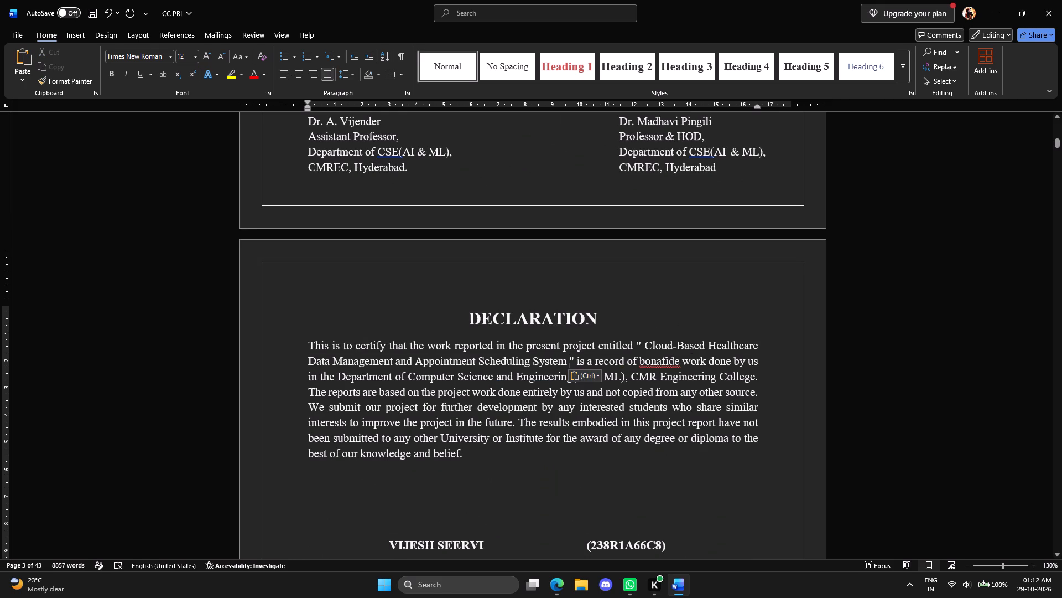
Review the updated Declaration and Acknowledgement pages through to the Index page.
scroll(544, 416, down, 4)
scroll(482, 405, down, 2)
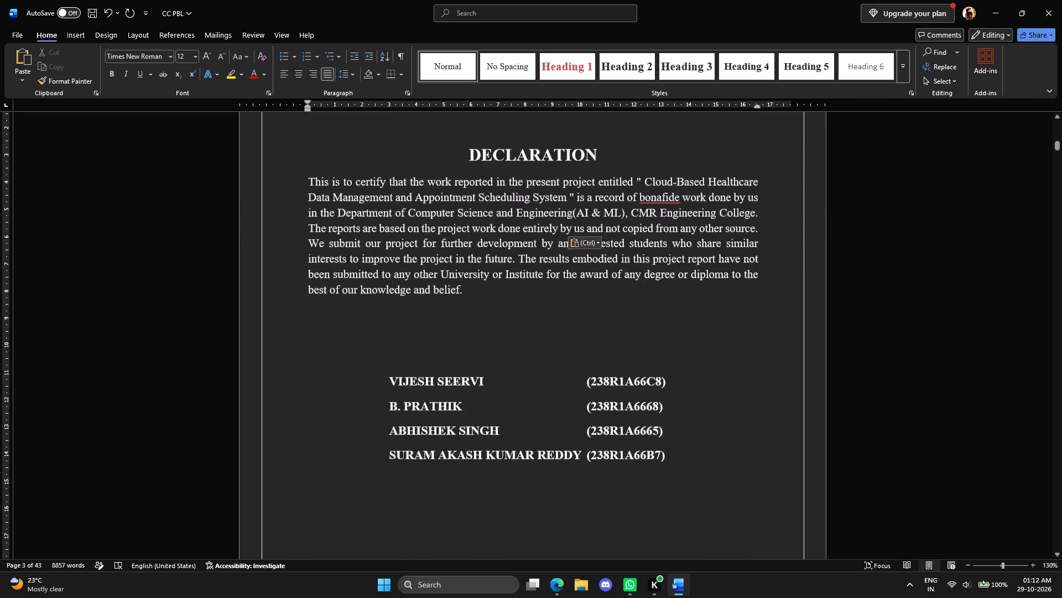
scroll(482, 406, down, 12)
scroll(490, 398, up, 7)
scroll(490, 398, down, 12)
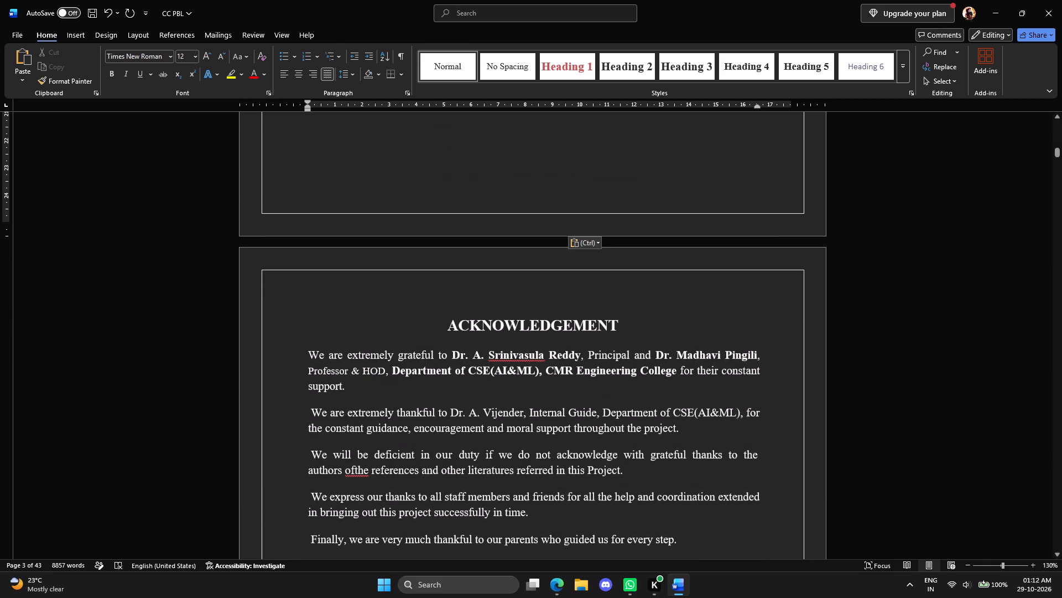
scroll(506, 400, down, 2)
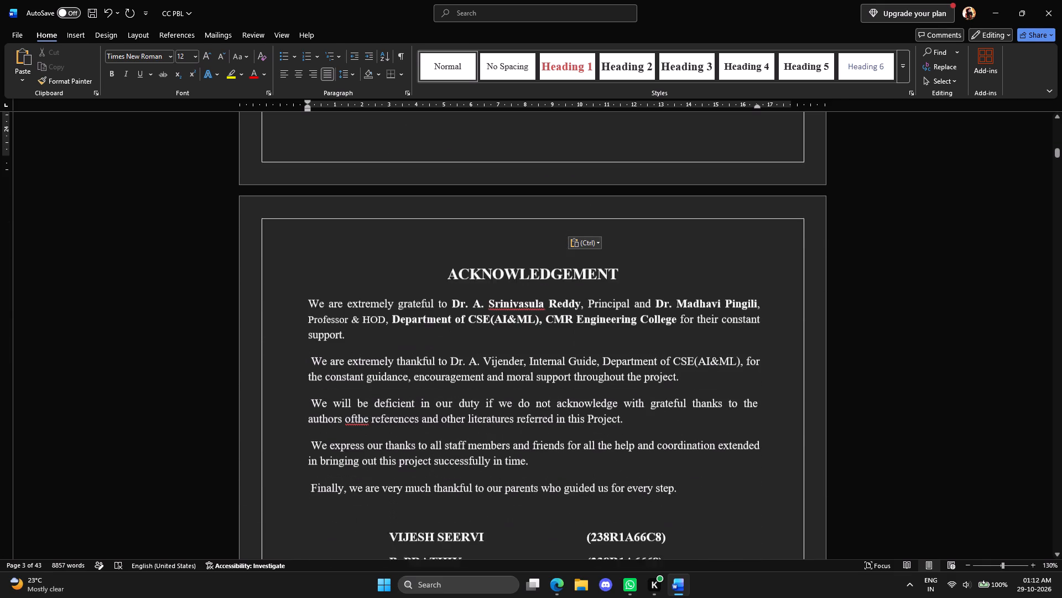
scroll(501, 400, down, 2)
scroll(501, 400, down, 20)
scroll(501, 400, down, 1)
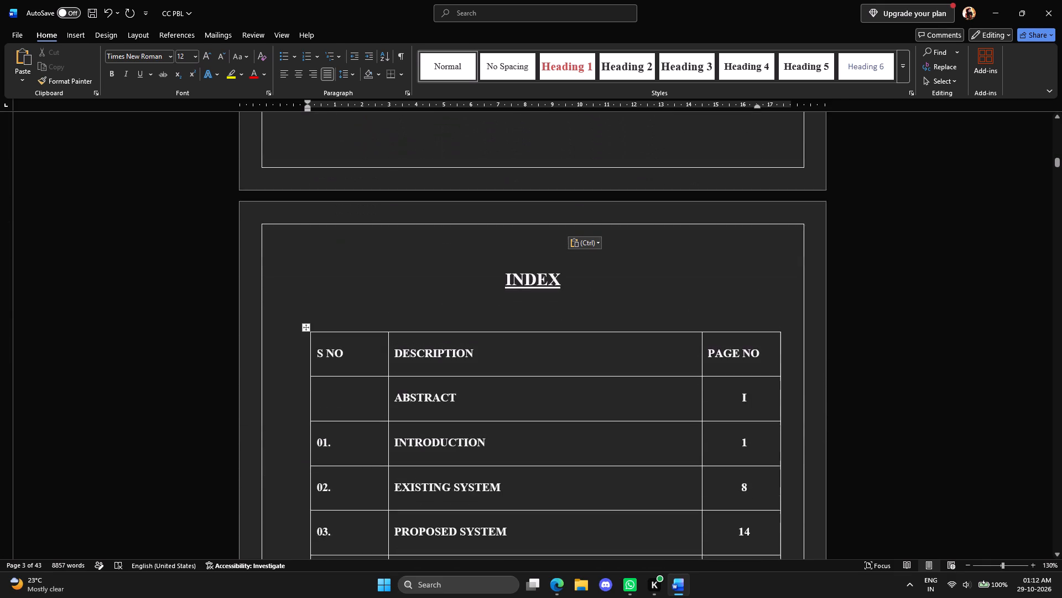
Save the CC PBL document.
key(ctrl+s)
Set the page numbers in the Index table to 1 for Abstract and 2 for Introduction.
scroll(509, 385, down, 4)
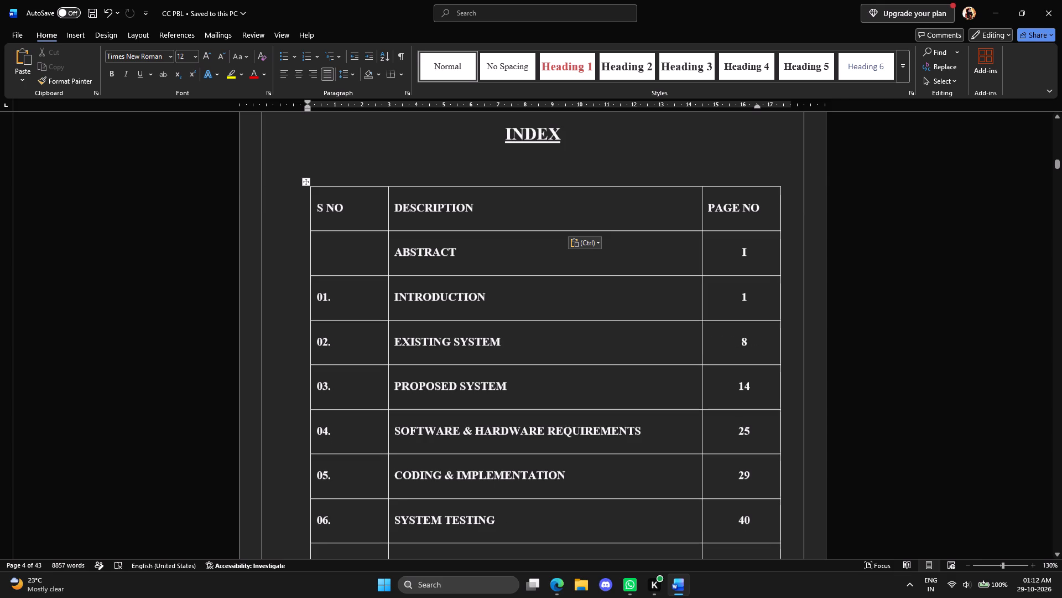
scroll(618, 421, down, 15)
scroll(611, 410, down, 14)
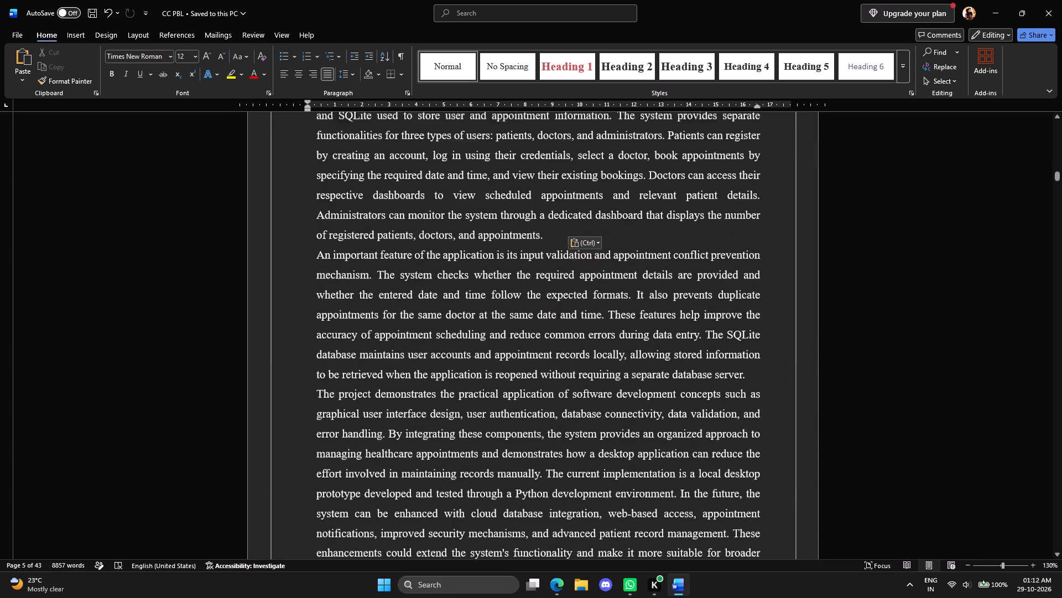
scroll(610, 404, down, 5)
scroll(610, 399, down, 20)
scroll(610, 399, down, 1)
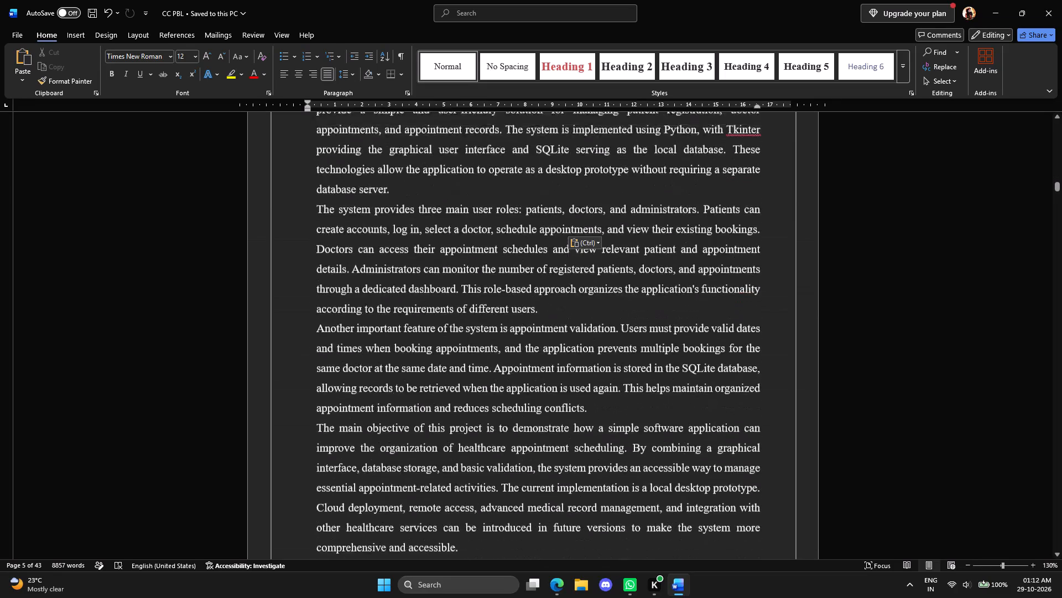
scroll(610, 396, down, 6)
scroll(610, 395, up, 20)
scroll(610, 395, up, 13)
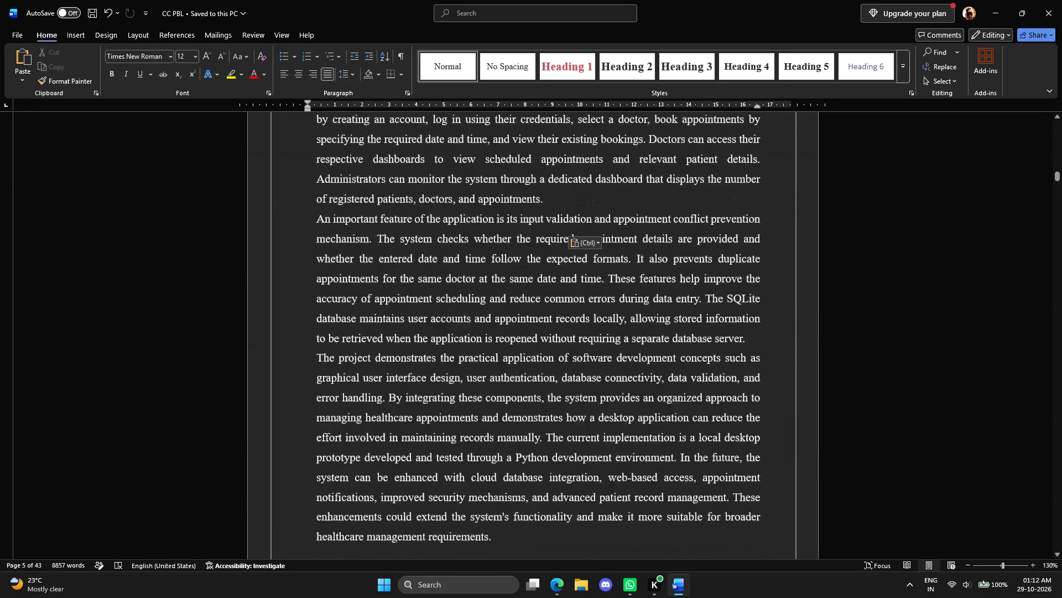
scroll(609, 393, up, 20)
scroll(609, 393, up, 7)
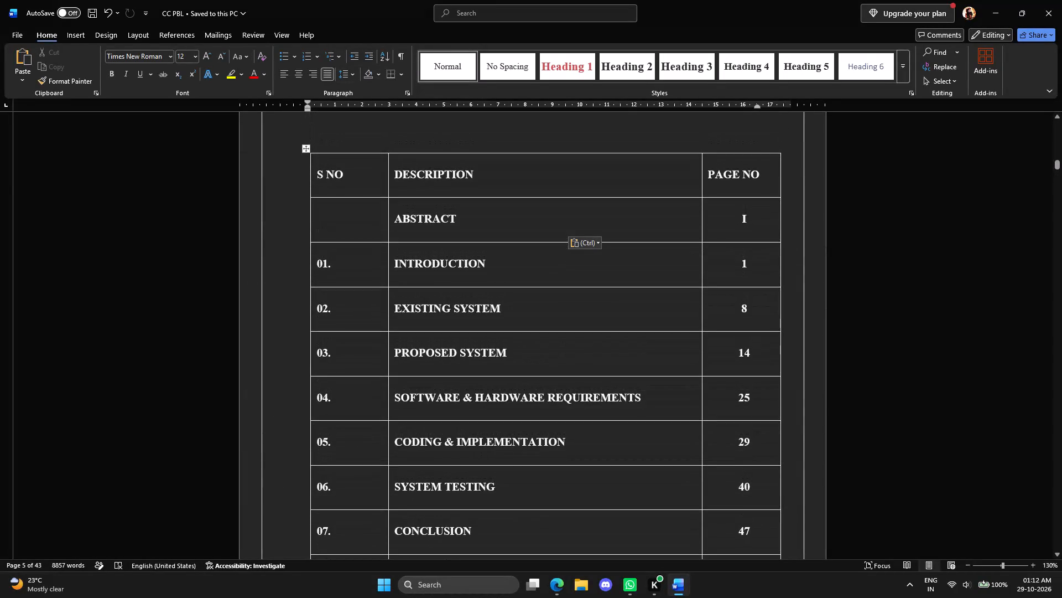
click(757, 224)
key(BackSpace)
key(1)
click(756, 264)
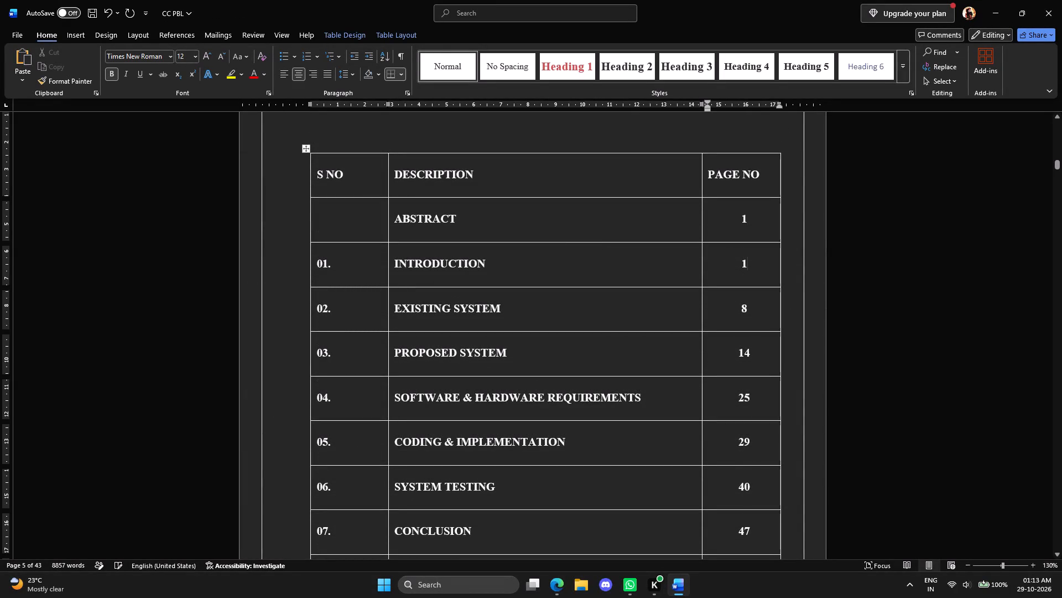
key(BackSpace)
key(2)
Check the page where the Existing System chapter starts and set its page number in the Index table to 3.
scroll(532, 280, down, 20)
scroll(532, 280, down, 16)
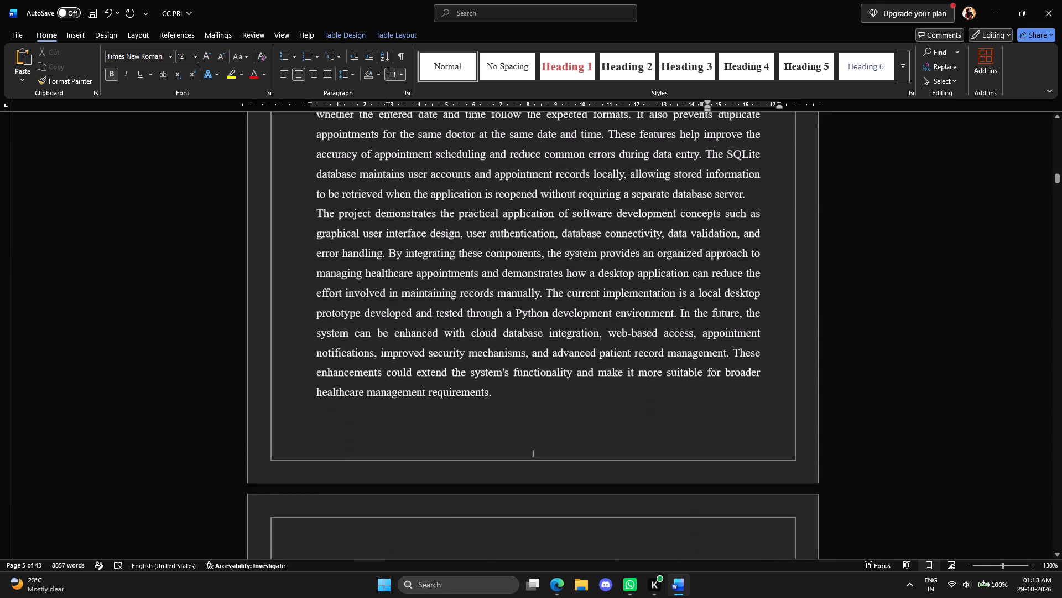
scroll(553, 310, down, 19)
scroll(546, 308, down, 8)
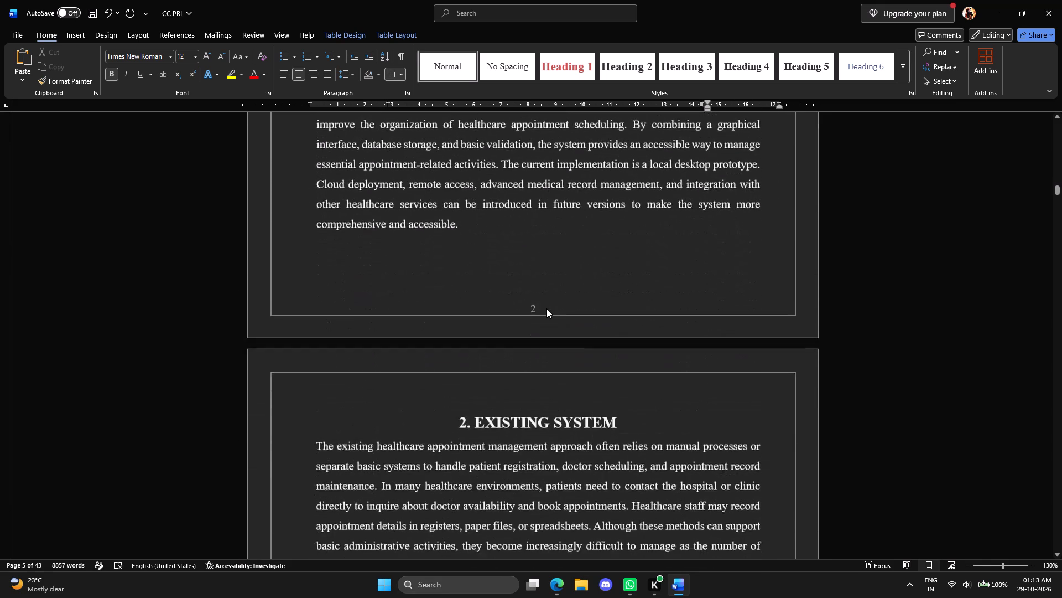
scroll(546, 308, down, 2)
middle_click(546, 308)
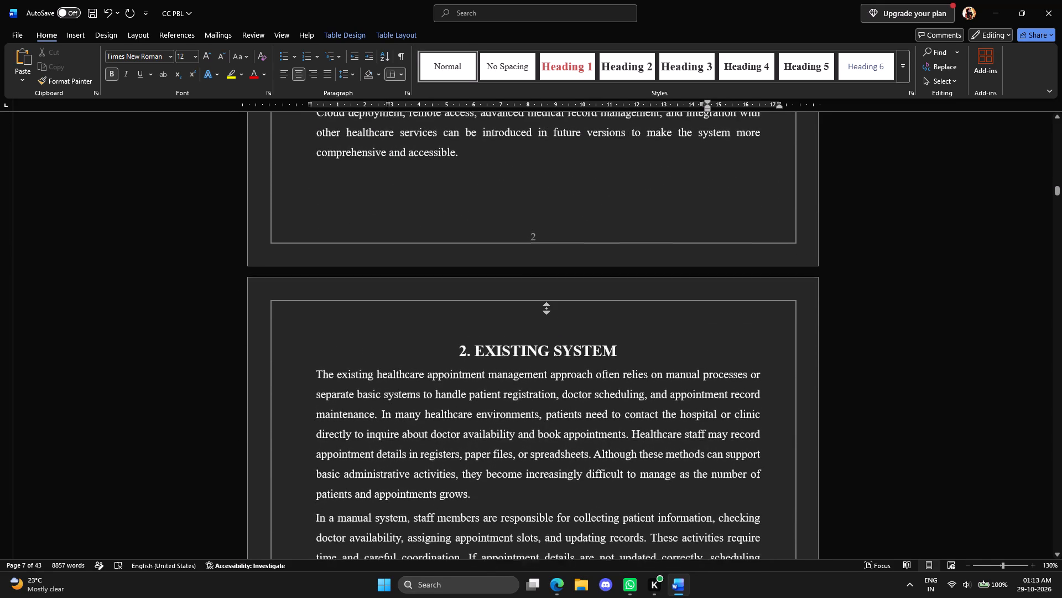
click(547, 197)
scroll(554, 315, down, 14)
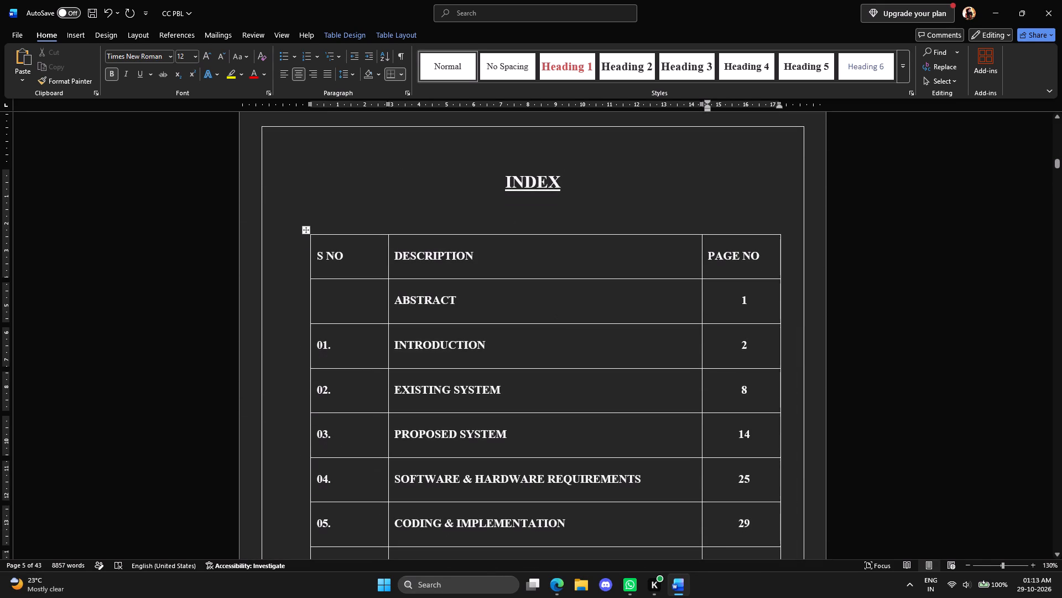
drag(752, 389, 731, 390)
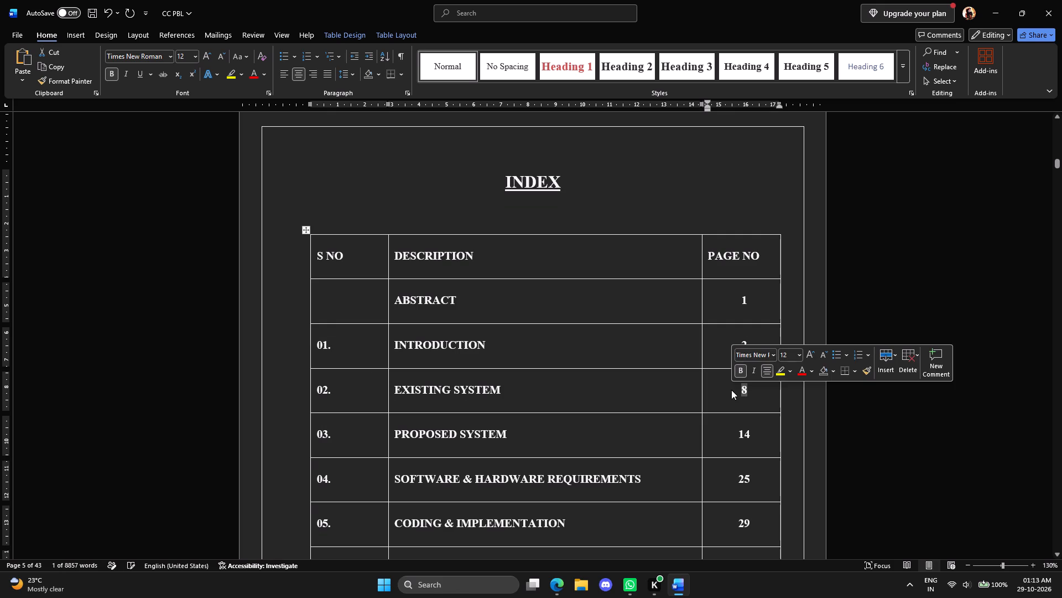
key(3)
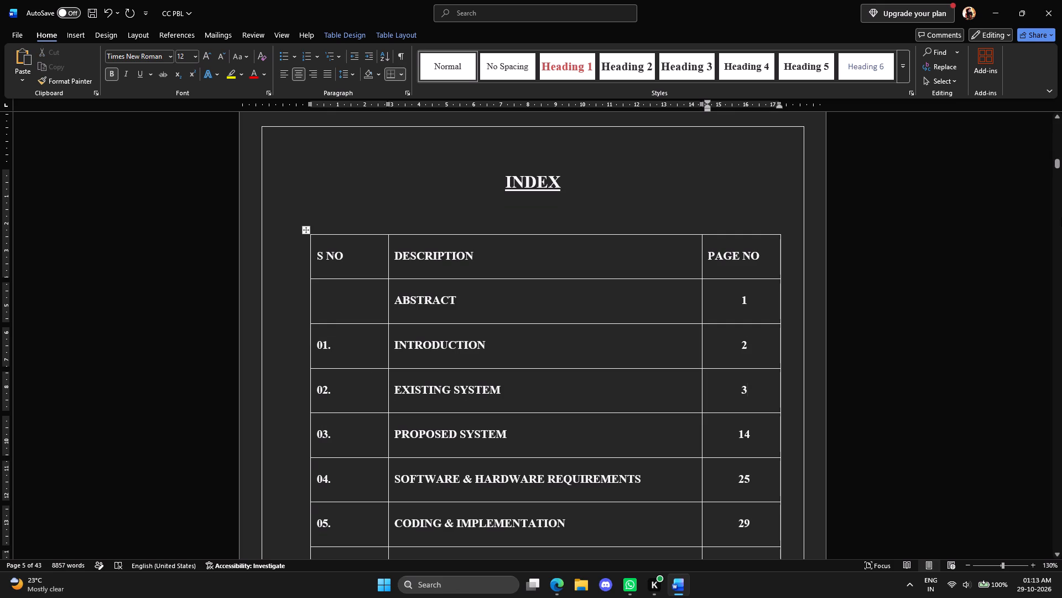
Locate the start of the Proposed System chapter in a multi-page view and set its Index page number to 7.
ctrl+scroll(863, 260, down, 5)
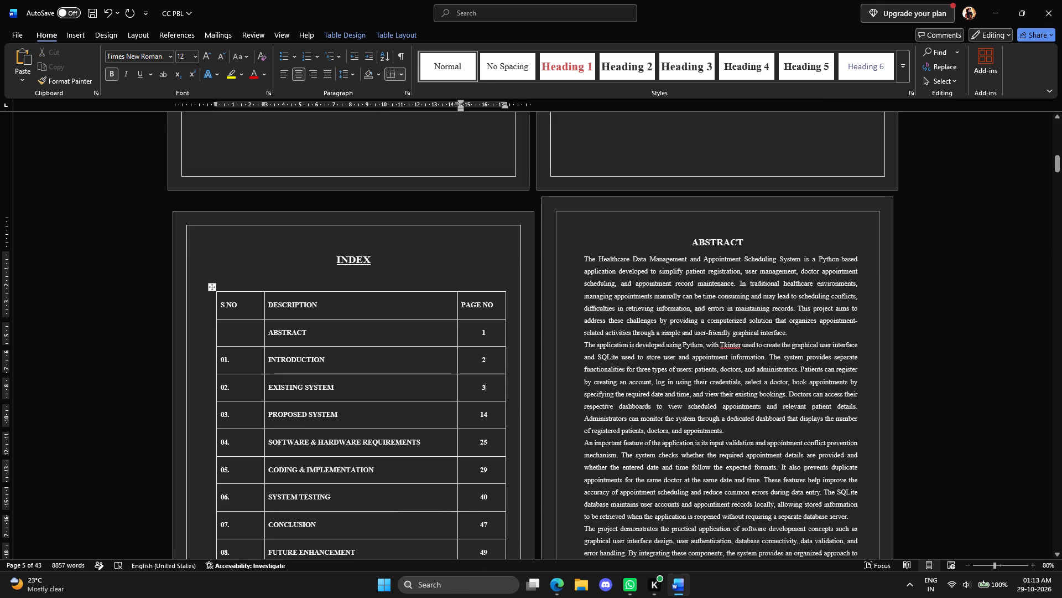
ctrl+scroll(794, 246, down, 3)
scroll(791, 248, down, 4)
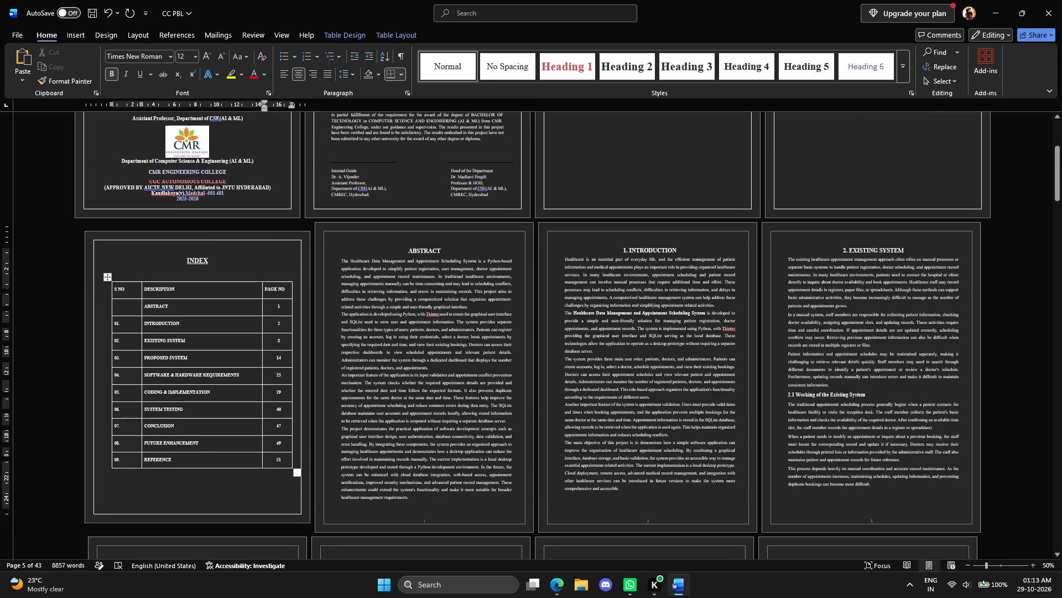
scroll(791, 248, down, 14)
scroll(791, 249, down, 7)
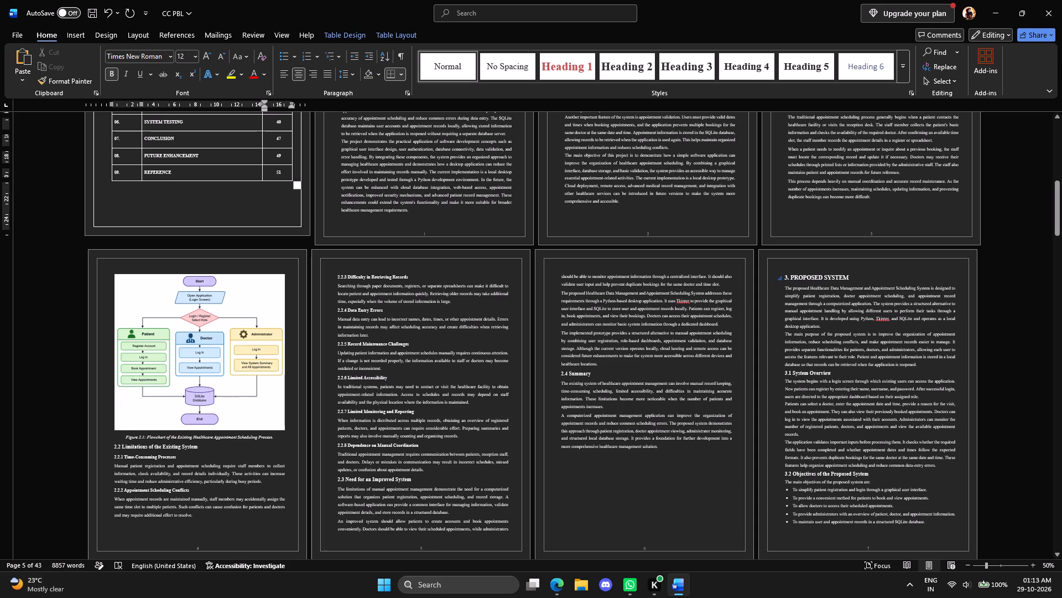
scroll(530, 434, up, 13)
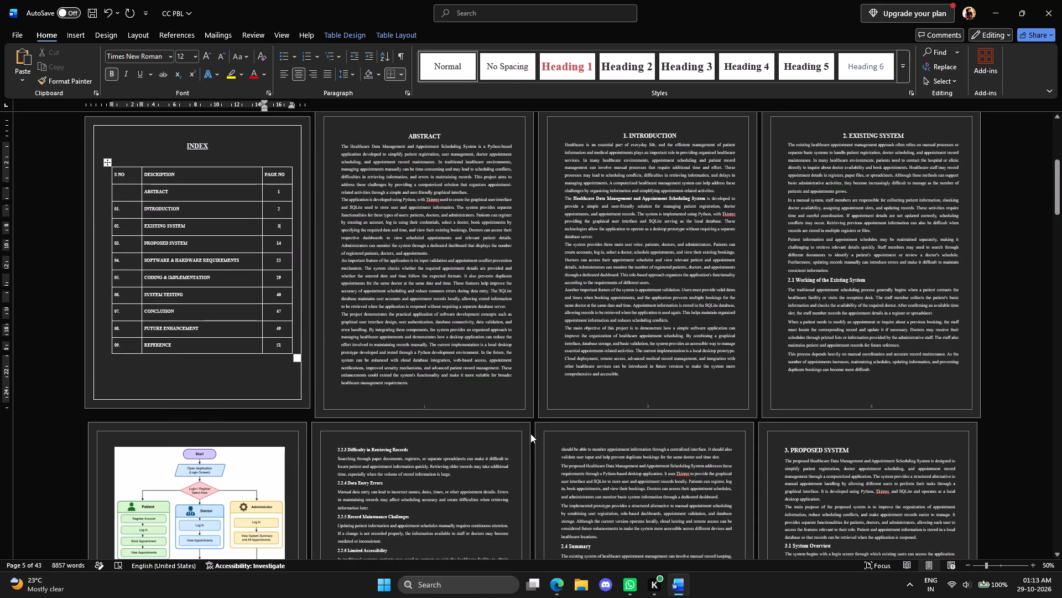
scroll(530, 432, down, 1)
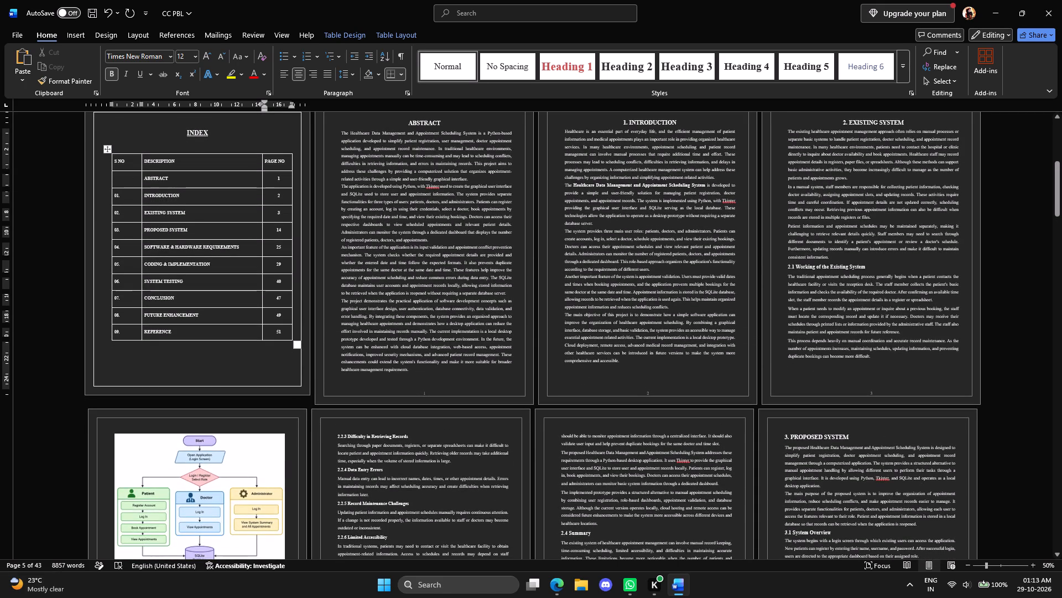
scroll(530, 432, down, 12)
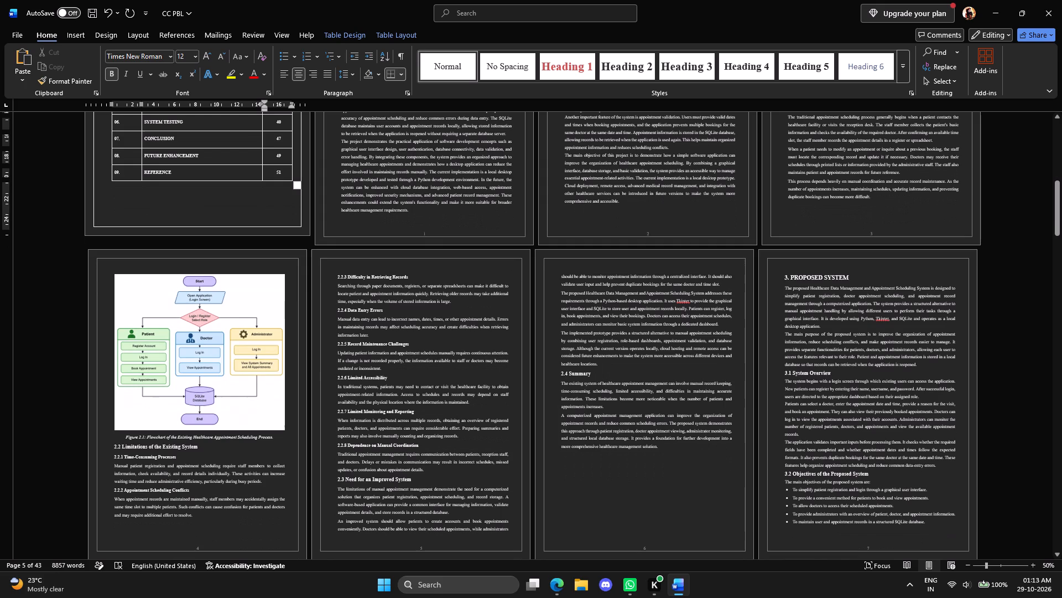
scroll(500, 369, up, 7)
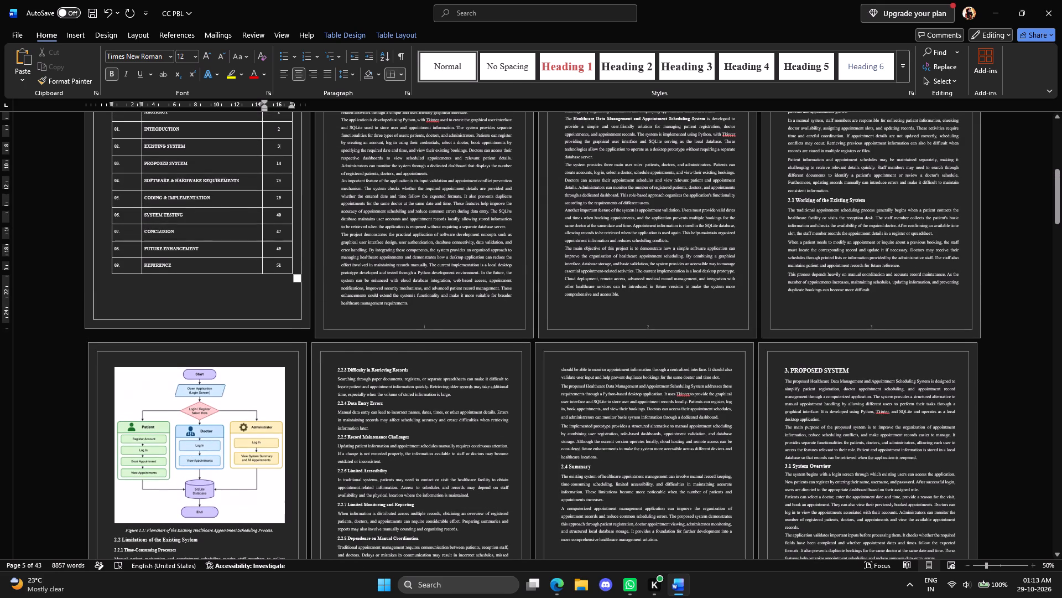
click(284, 165)
key(BackSpace)
key(BackSpace)
key(7)
Find where the Software & Hardware Requirements chapter starts and set its page number in the Index table to 12.
scroll(362, 237, down, 6)
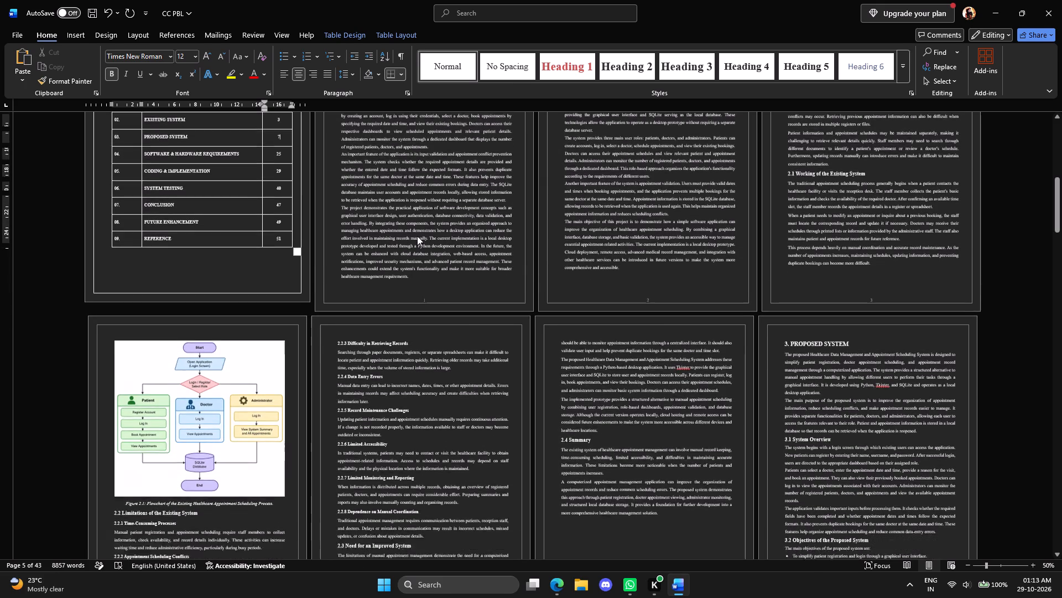
scroll(417, 236, down, 2)
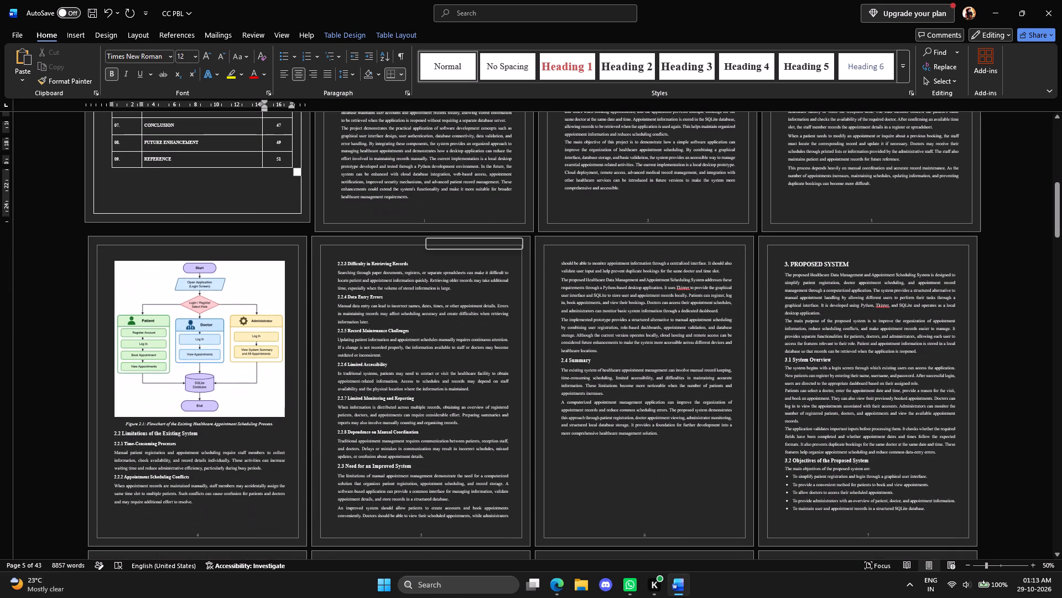
scroll(424, 233, down, 20)
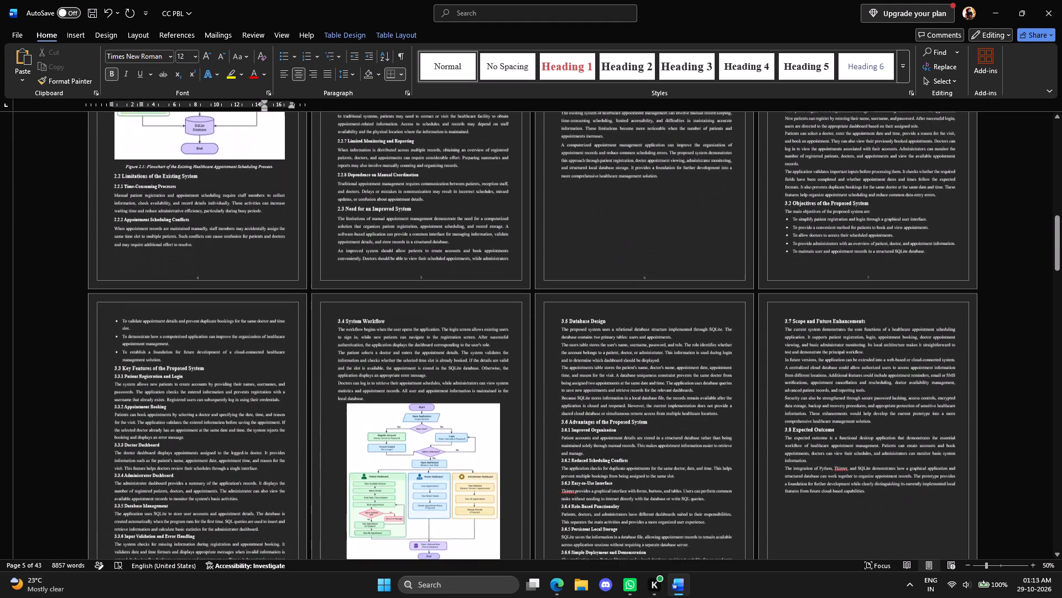
scroll(420, 234, down, 6)
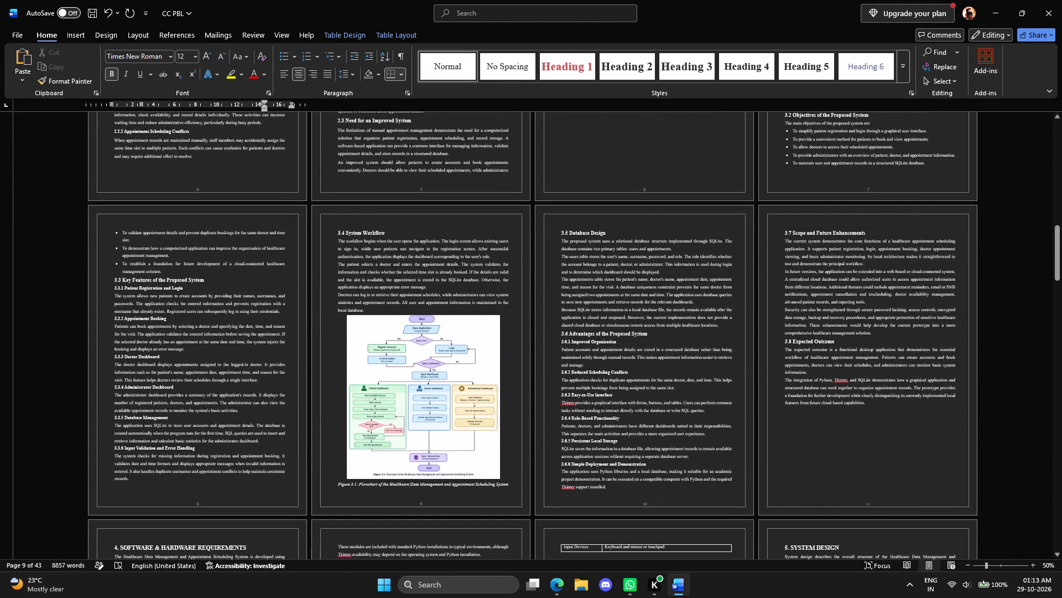
scroll(420, 235, down, 7)
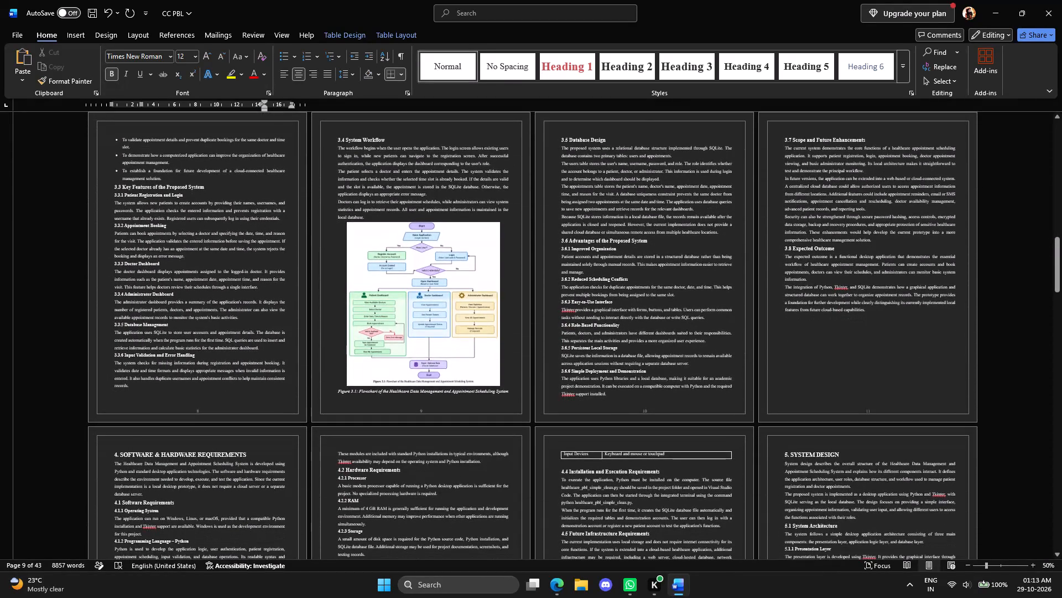
scroll(420, 235, up, 8)
scroll(419, 235, down, 13)
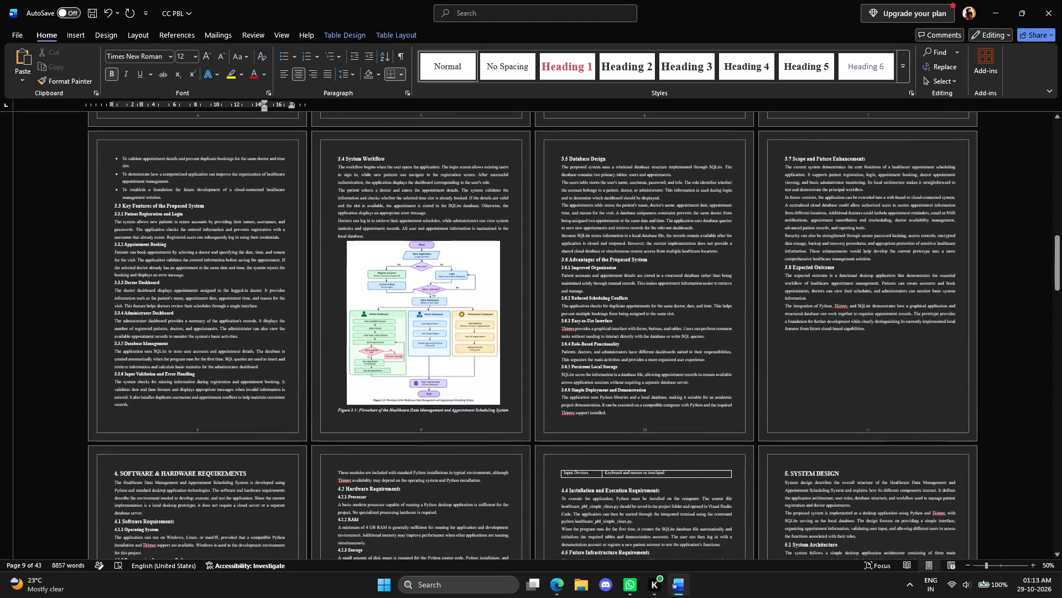
scroll(414, 233, down, 11)
scroll(412, 234, up, 11)
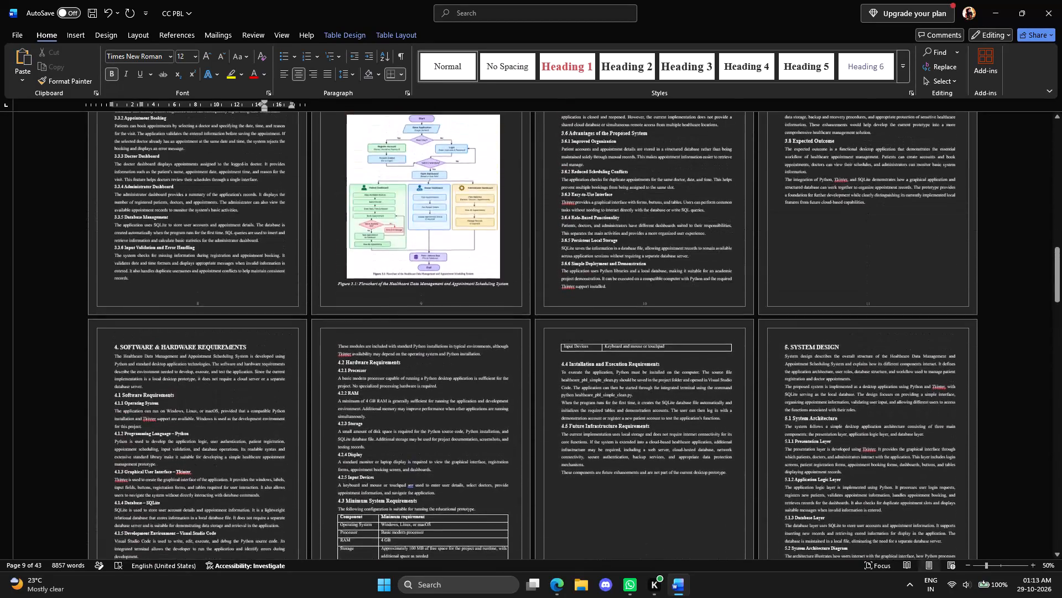
scroll(412, 234, up, 20)
scroll(412, 234, up, 20)
scroll(412, 234, up, 5)
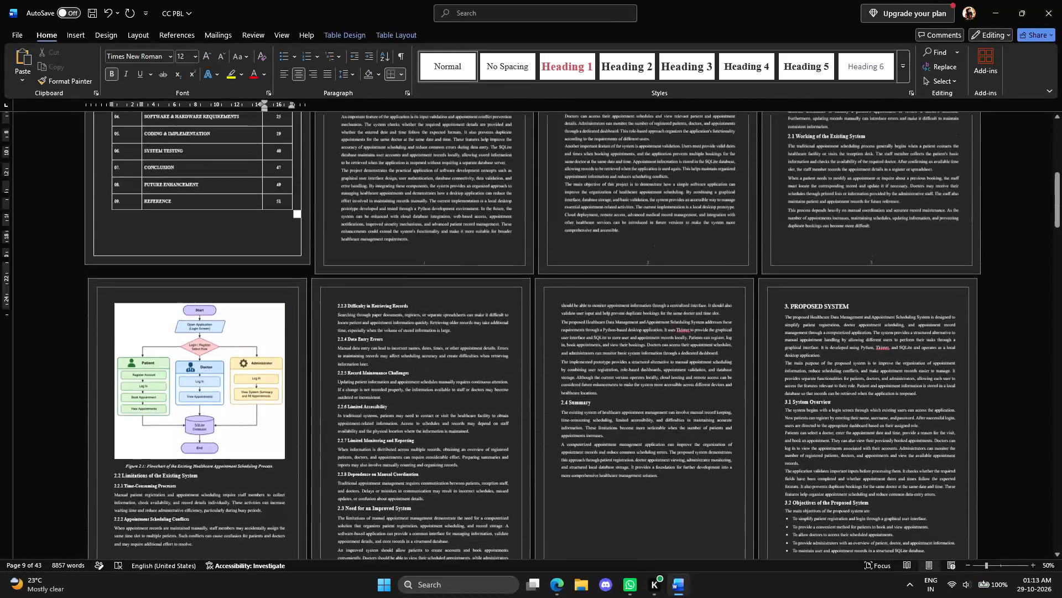
scroll(412, 234, up, 1)
click(284, 184)
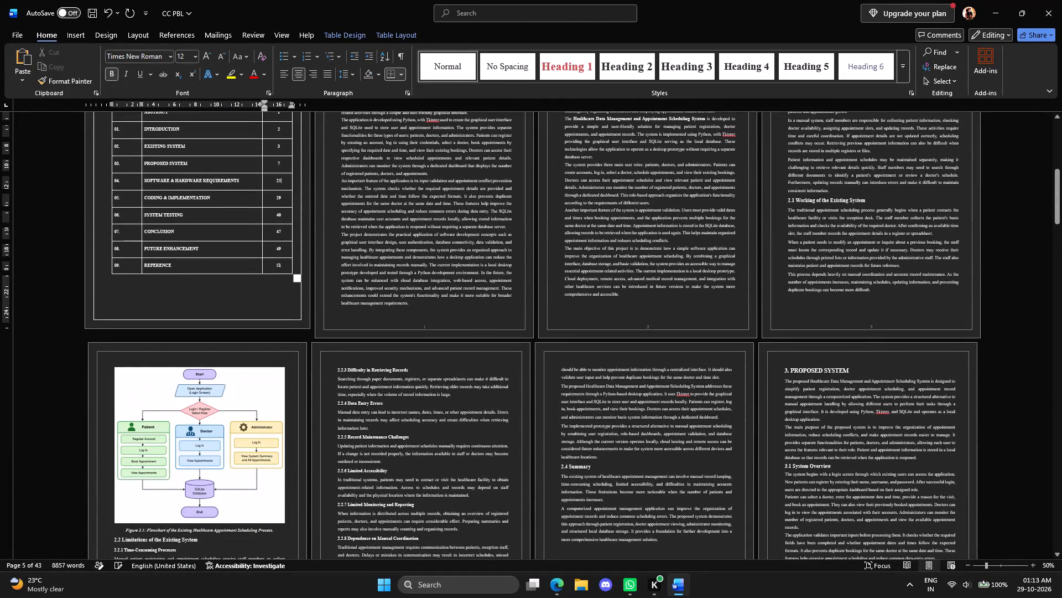
key(BackSpace)
key(BackSpace)
text(12)
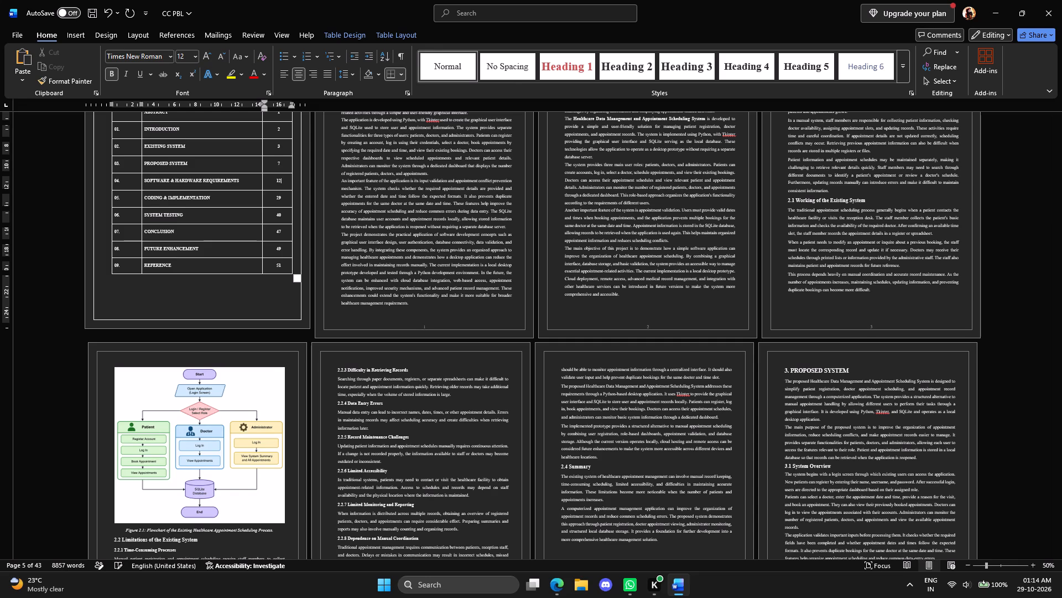
Widen the Component column of the Minimum System Requirements table in section 4.3 so that "Programming Language" fits on one line.
scroll(299, 204, down, 20)
scroll(299, 204, down, 20)
scroll(299, 204, down, 7)
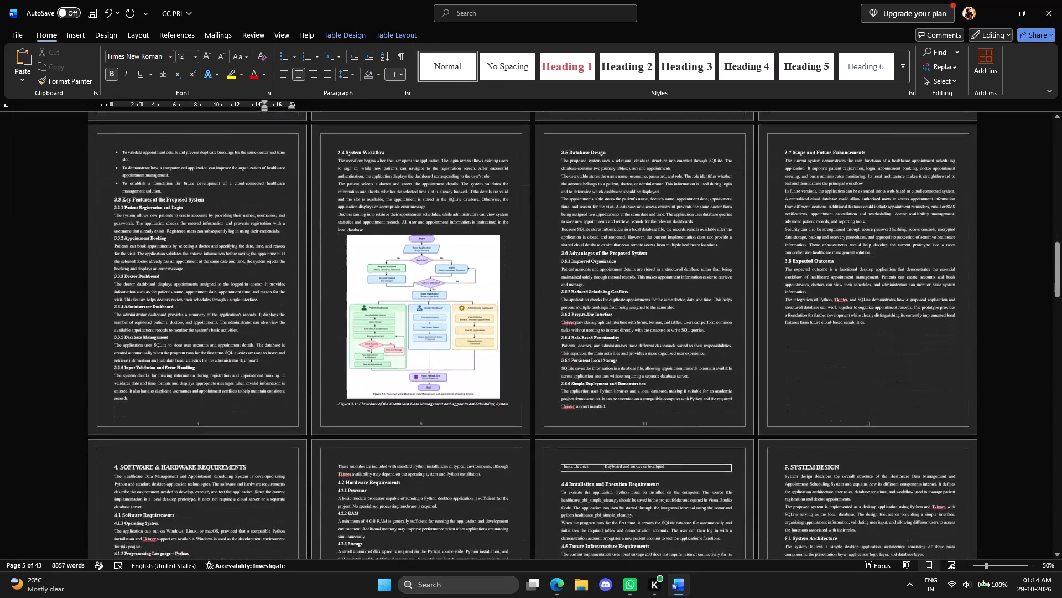
scroll(374, 262, down, 9)
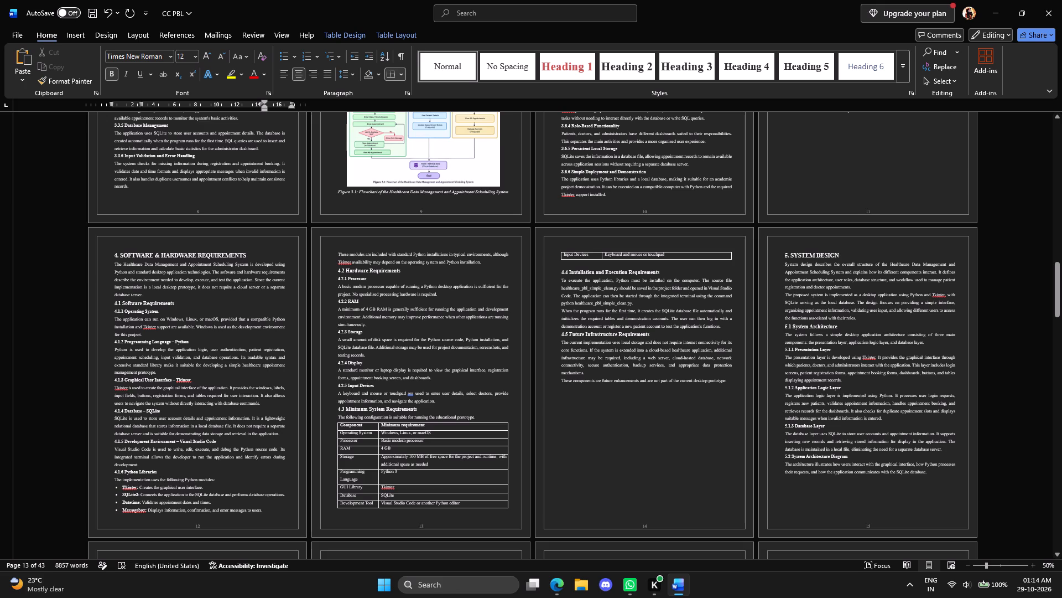
click(356, 427)
click(335, 421)
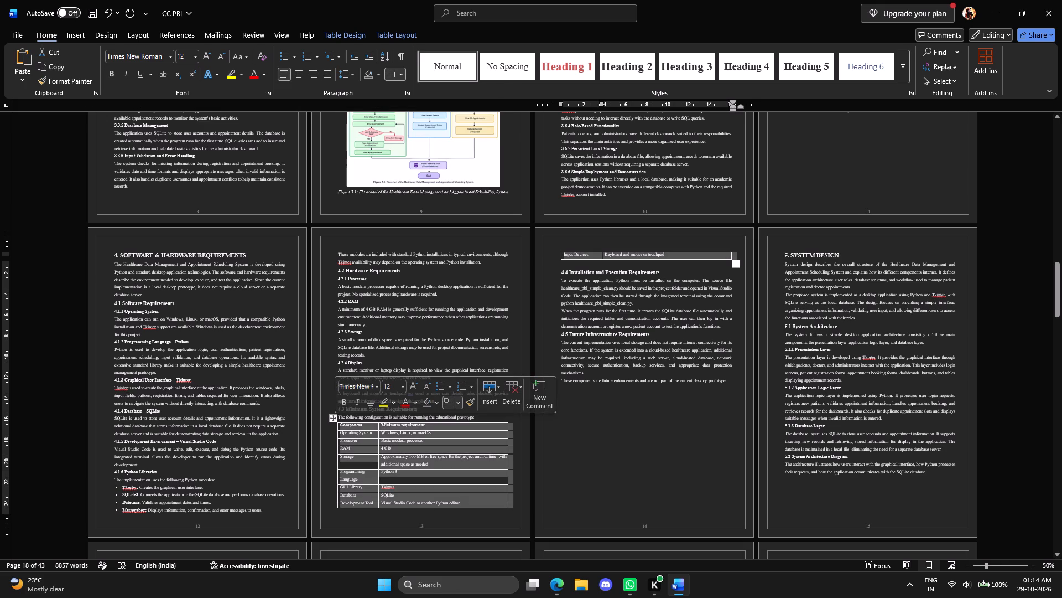
drag(377, 429, 390, 429)
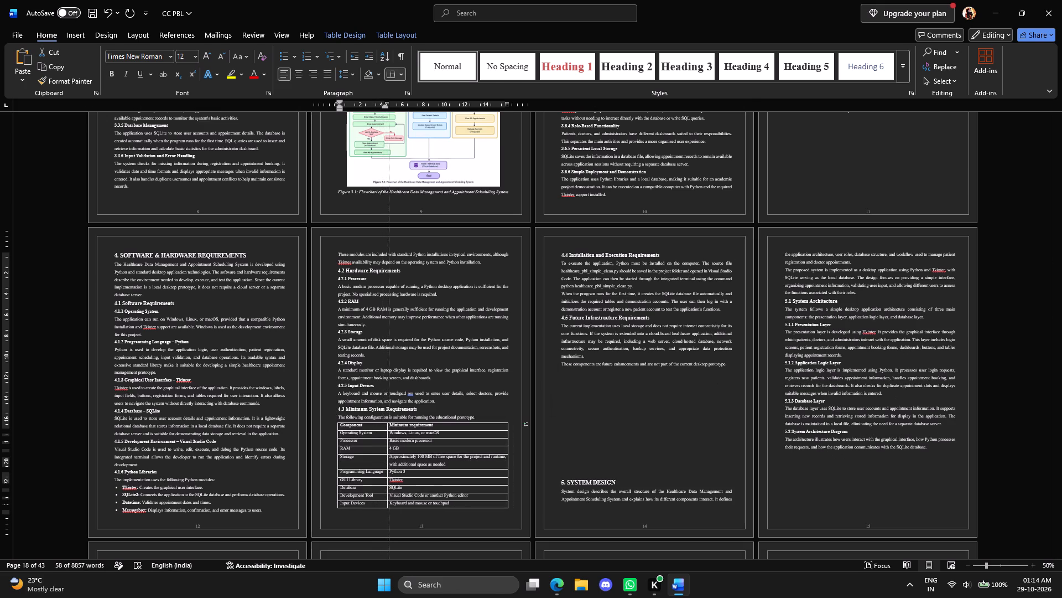
Widen the Component column of the Minimum System Requirements table in section 4.3 slightly further.
drag(390, 429, 395, 429)
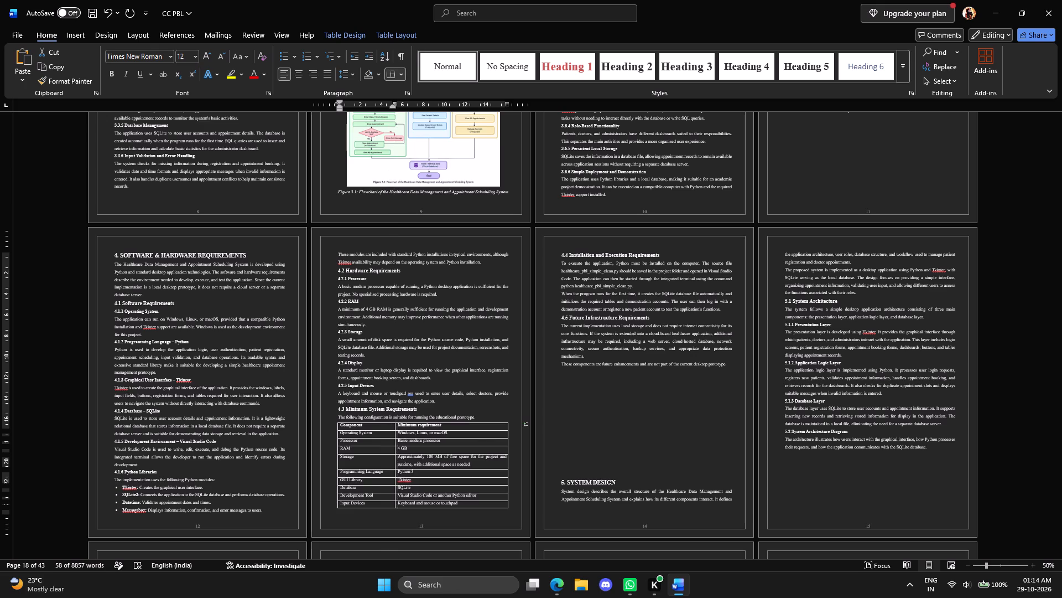
Add blank lines before the "5. SYSTEM DESIGN" heading so the chapter starts on a new page, and save the document.
click(662, 445)
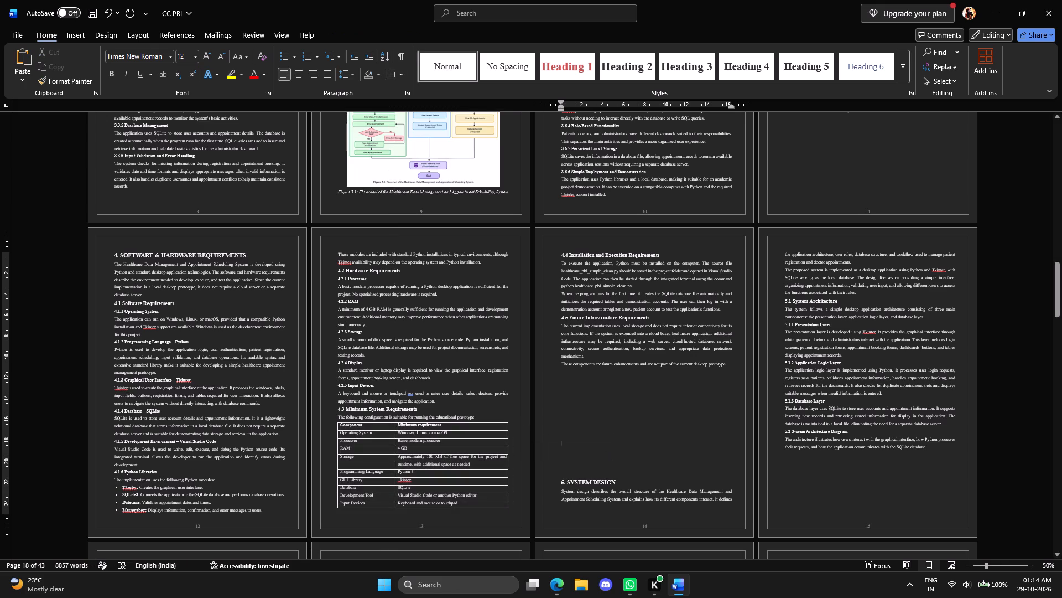
key(Return)
key(Return)
key(Return)
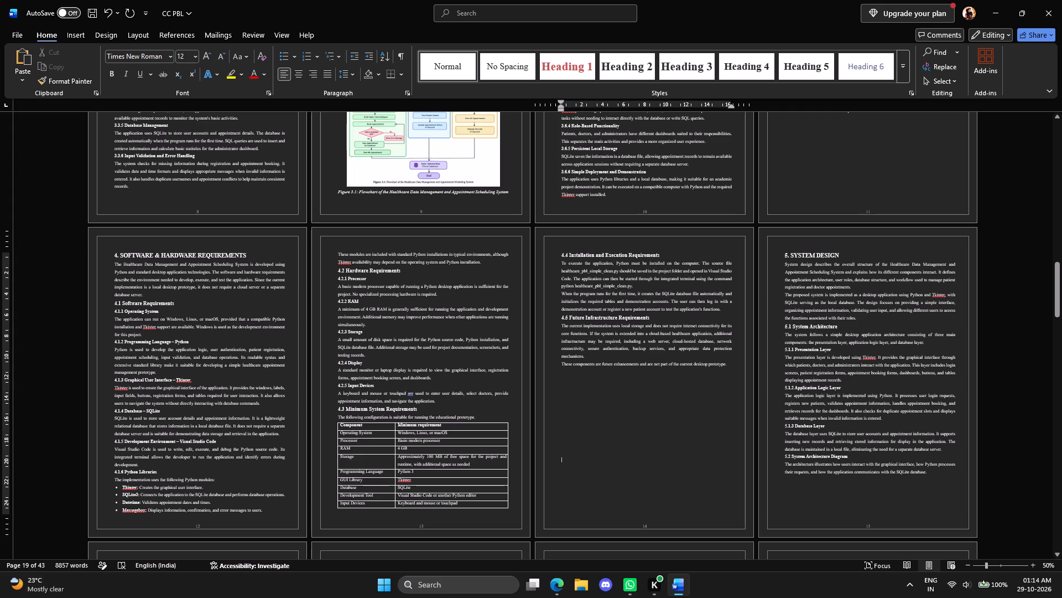
key(ctrl+s)
Compare the Index with the chapter headings and insert SYSTEM DESIGN on a line above CODING & IMPLEMENTATION in row 05.
scroll(517, 328, up, 20)
scroll(517, 328, up, 20)
scroll(517, 328, up, 11)
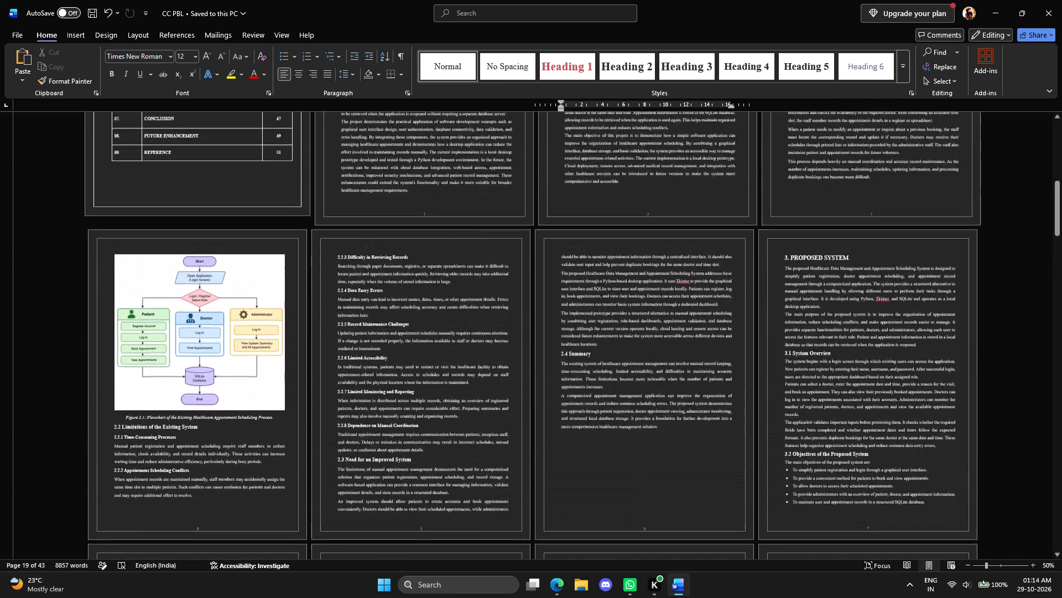
scroll(517, 328, up, 6)
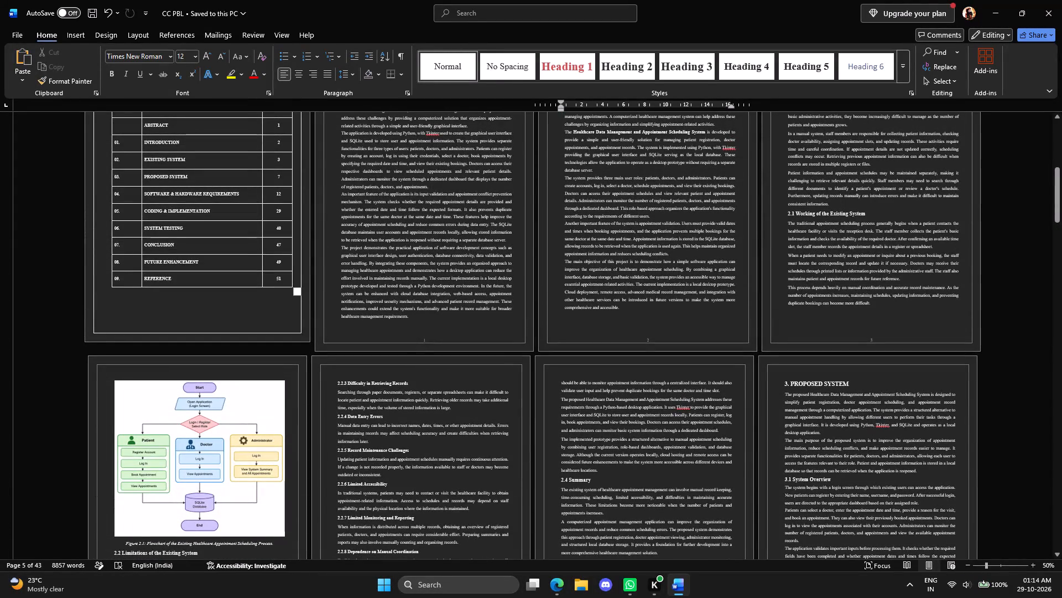
click(284, 231)
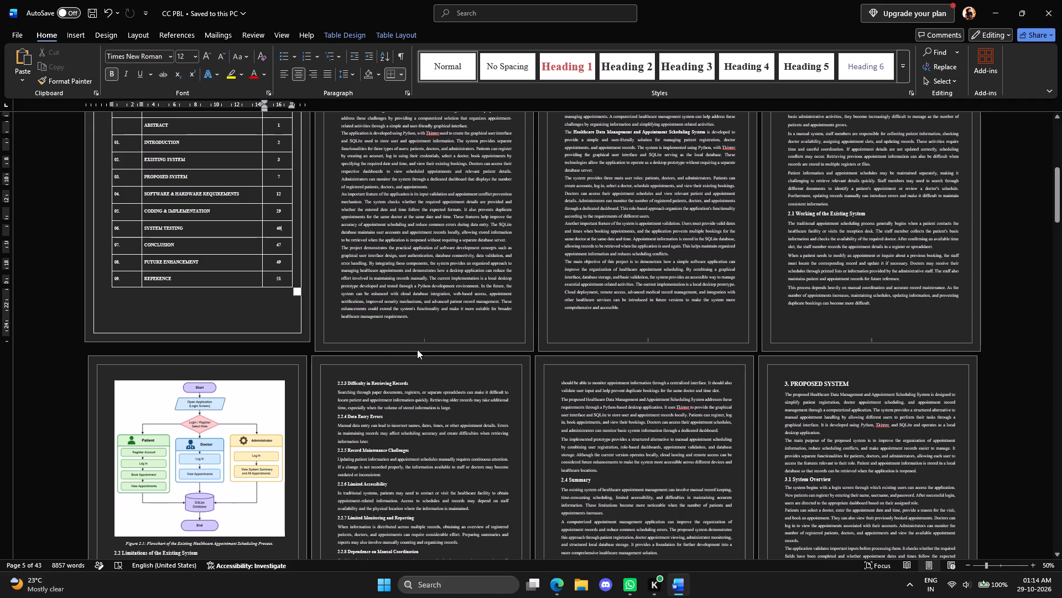
scroll(410, 350, up, 11)
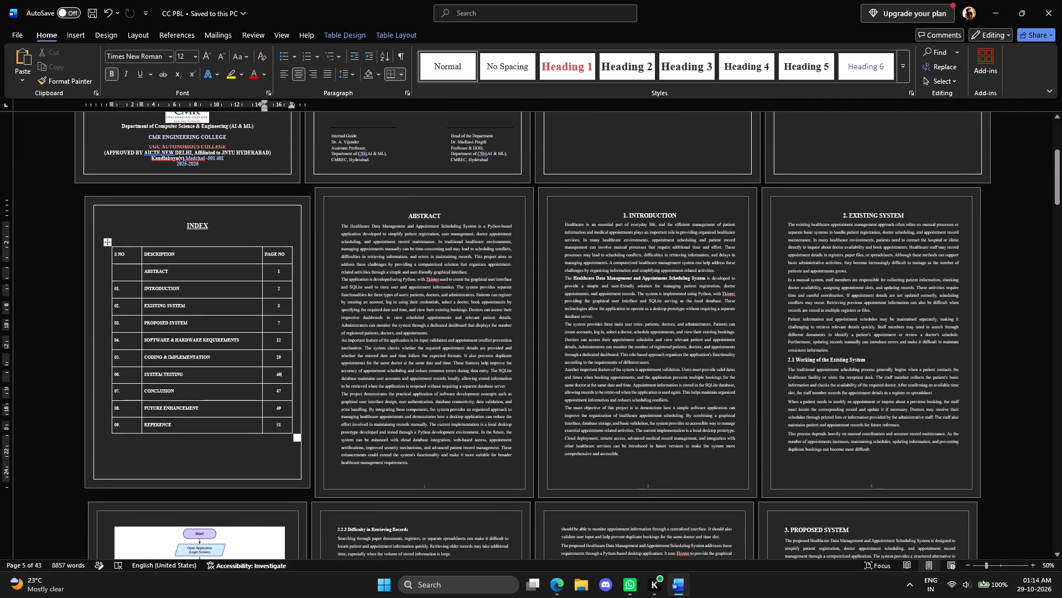
scroll(362, 346, down, 8)
scroll(361, 346, down, 20)
scroll(361, 346, down, 1)
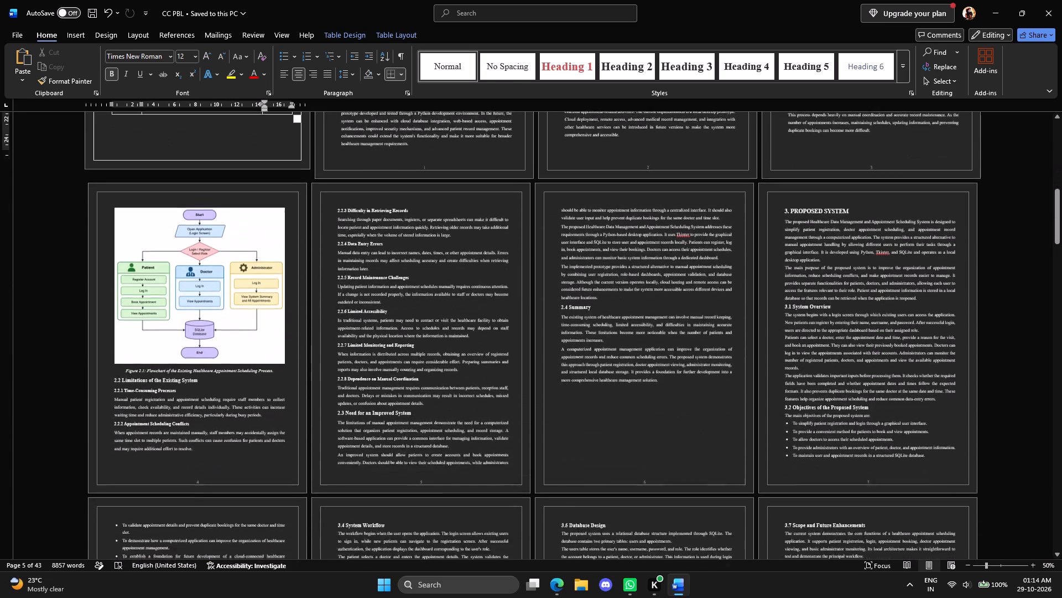
scroll(369, 346, down, 11)
scroll(381, 348, down, 16)
scroll(388, 349, down, 6)
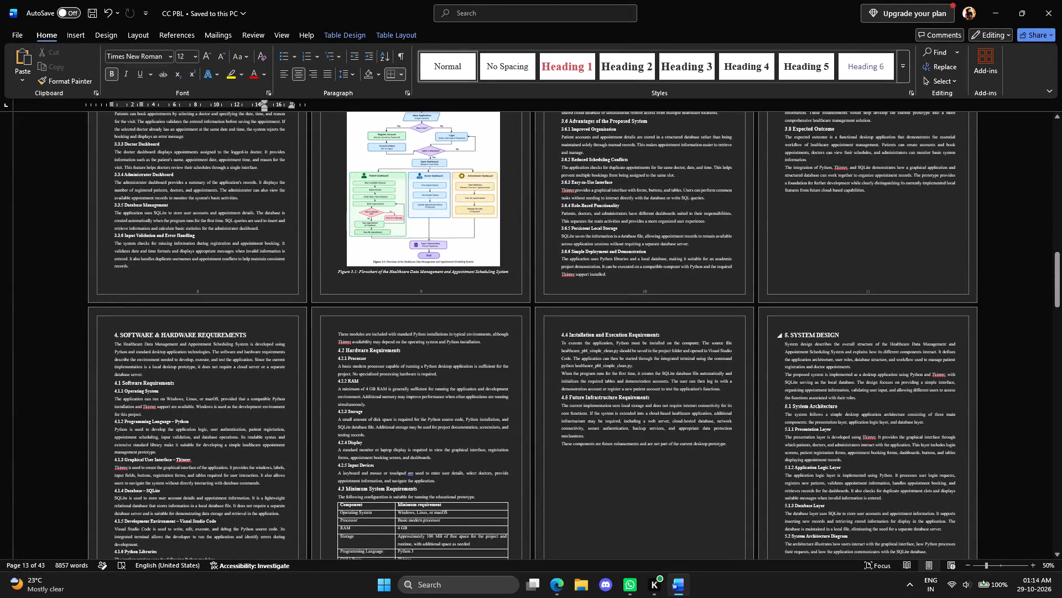
scroll(784, 342, up, 20)
scroll(784, 342, up, 20)
scroll(784, 342, up, 4)
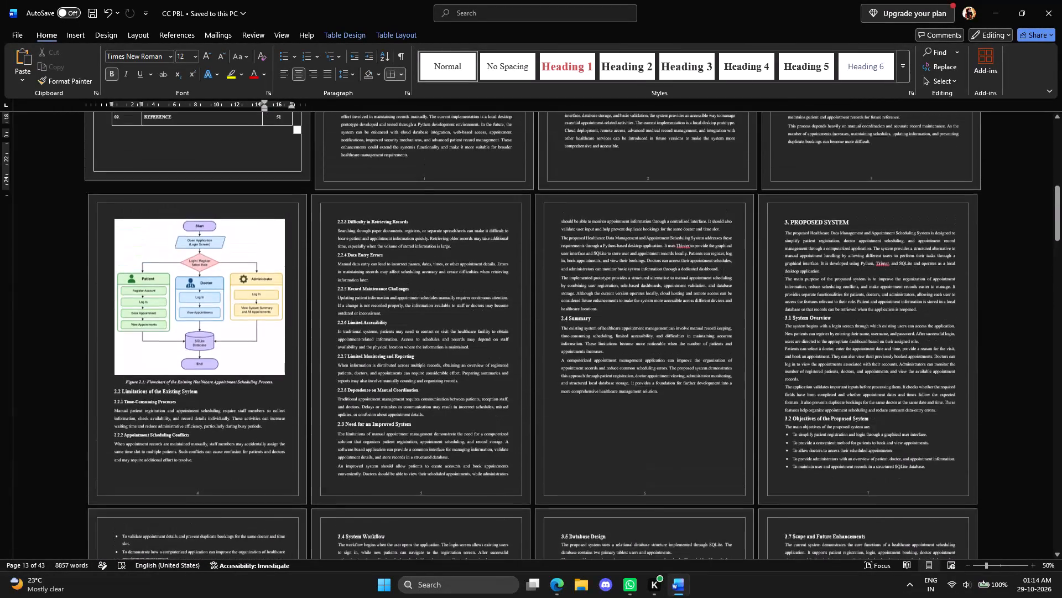
scroll(294, 300, up, 4)
click(146, 173)
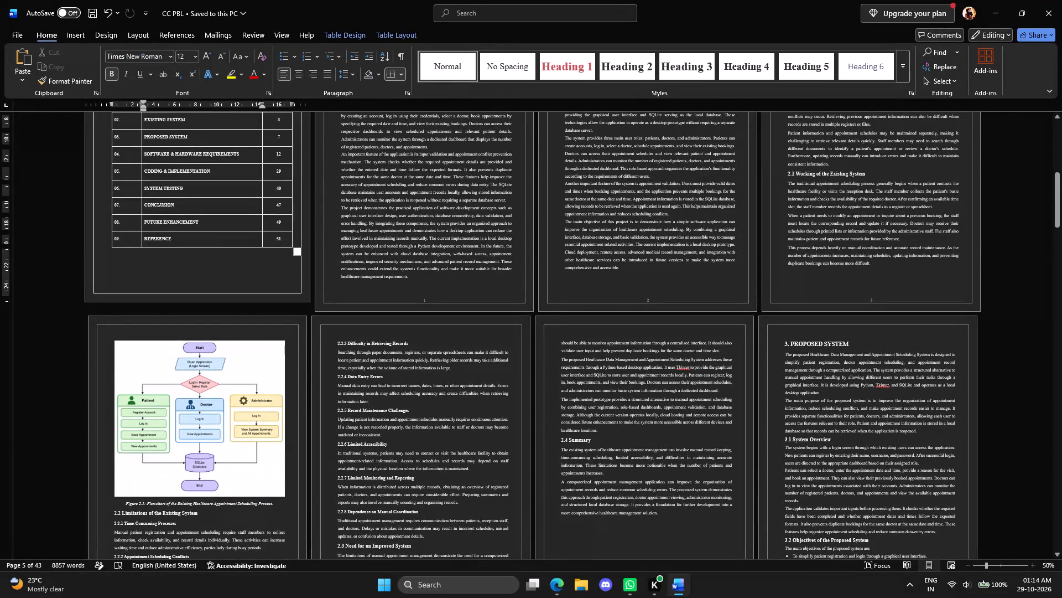
click(144, 173)
key(Return)
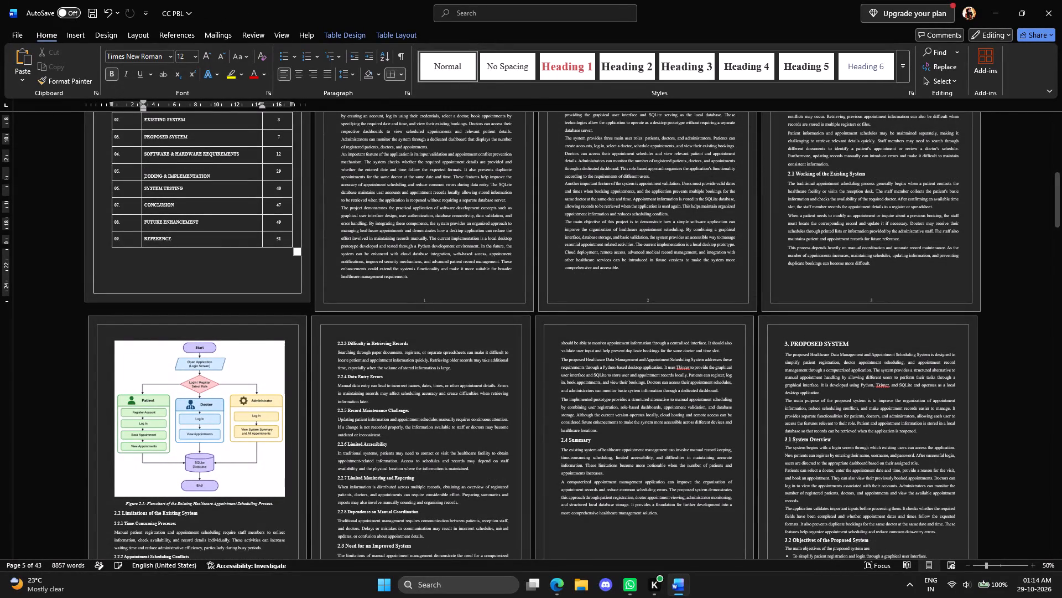
key(Up)
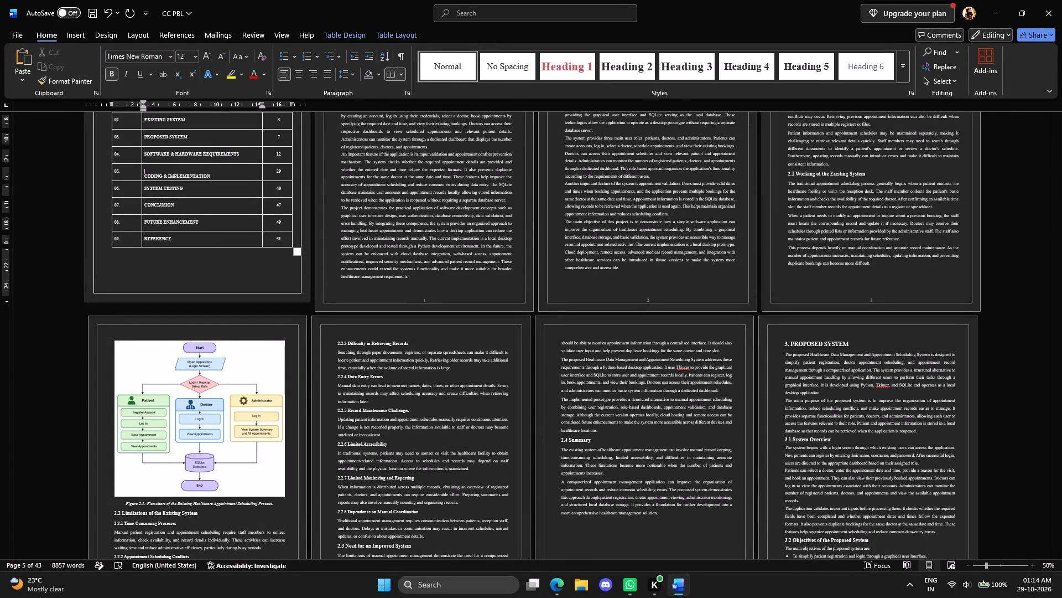
text(SYSTEM DESI)
text(GN)
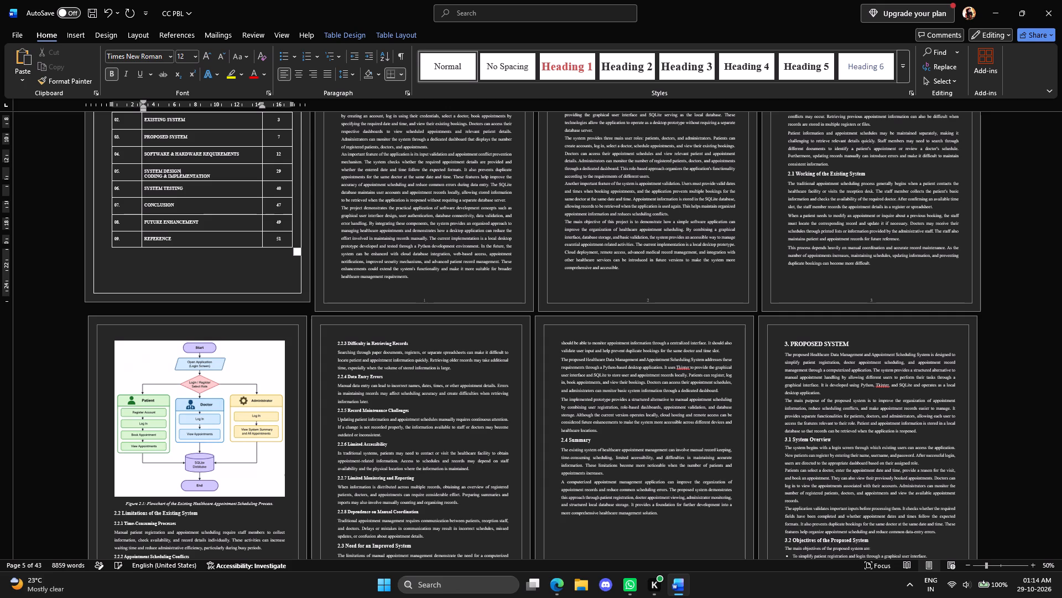
Set the page number of the SYSTEM DESIGN row in the Index table to 15.
click(282, 172)
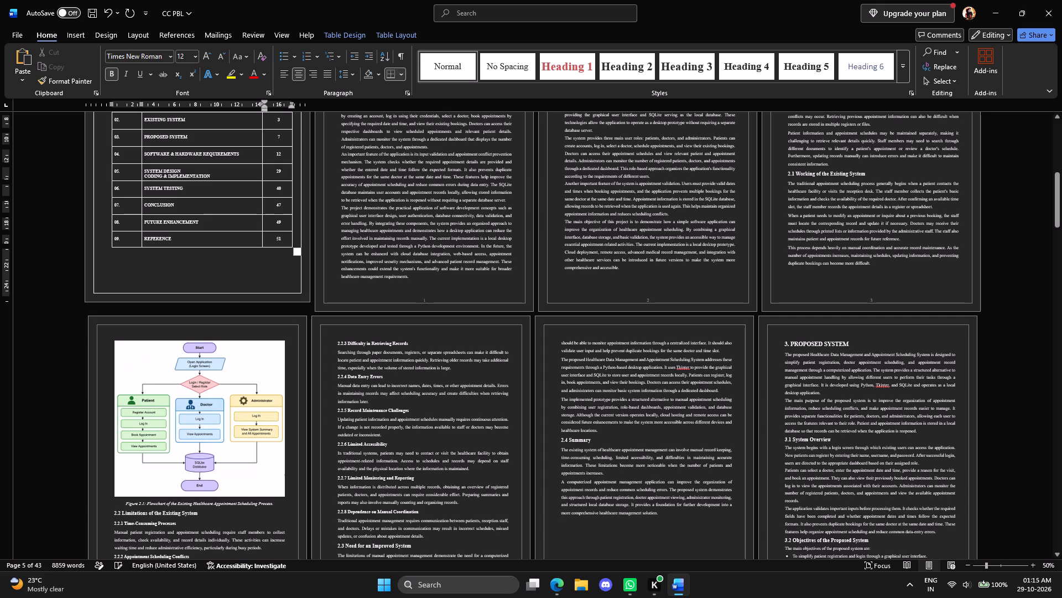
key(BackSpace)
key(BackSpace)
text(15)
scroll(471, 266, down, 14)
scroll(474, 290, down, 13)
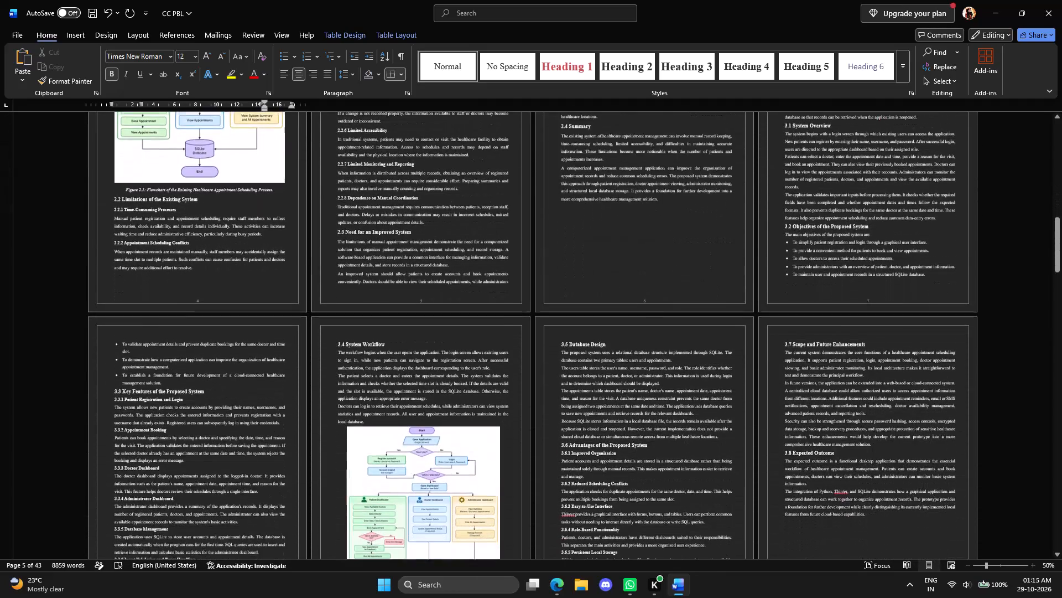
scroll(474, 291, down, 20)
scroll(474, 291, down, 16)
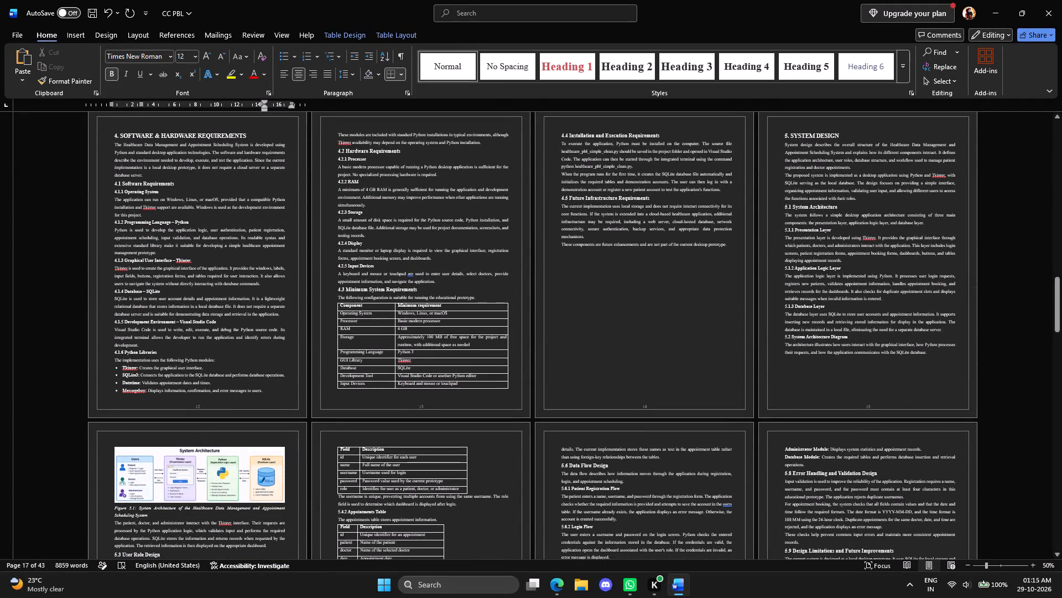
scroll(586, 277, down, 7)
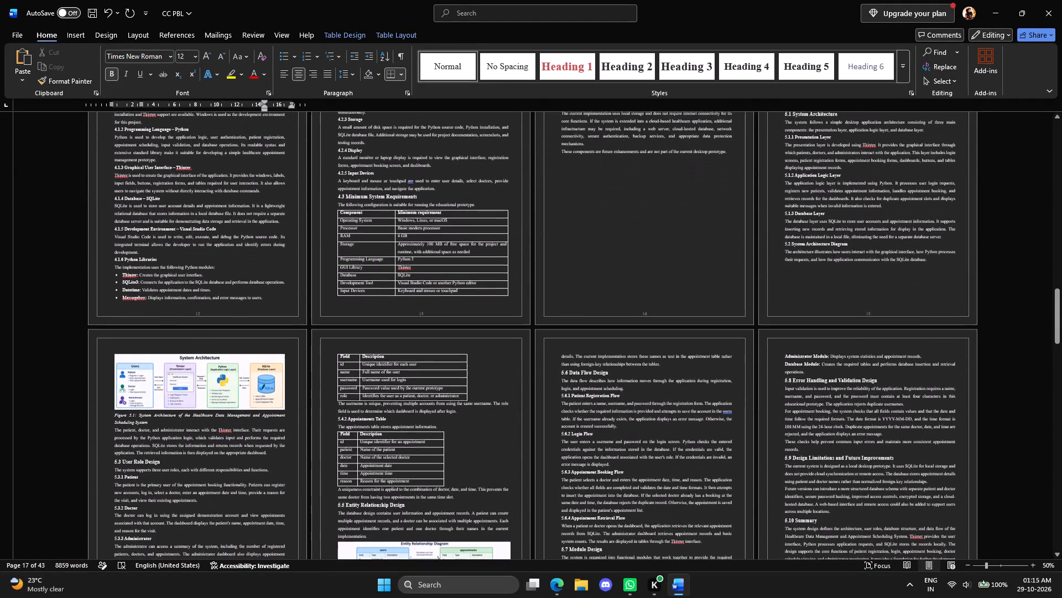
scroll(586, 279, down, 7)
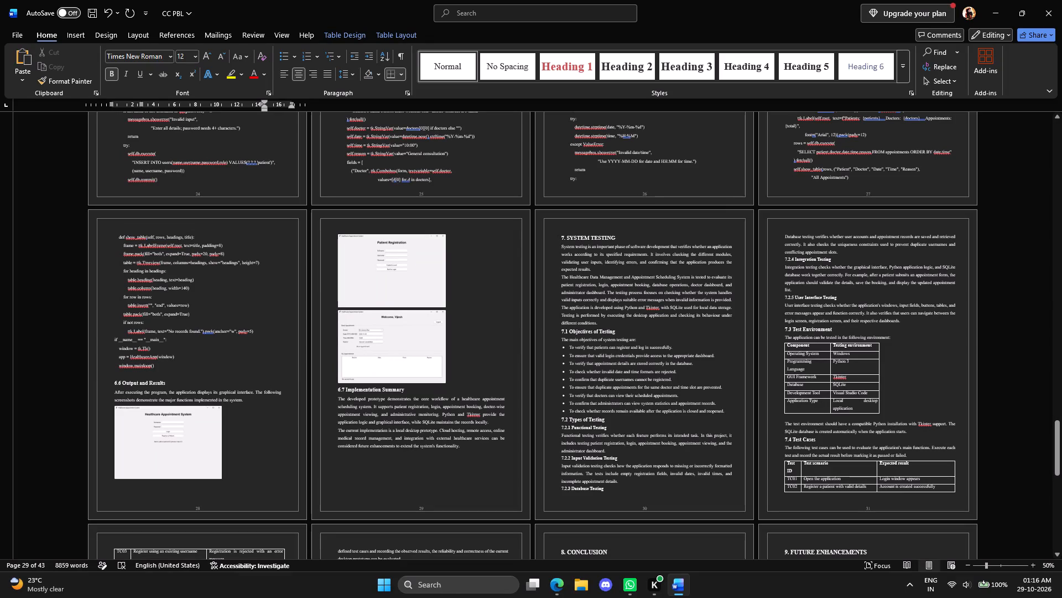
scroll(667, 313, down, 7)
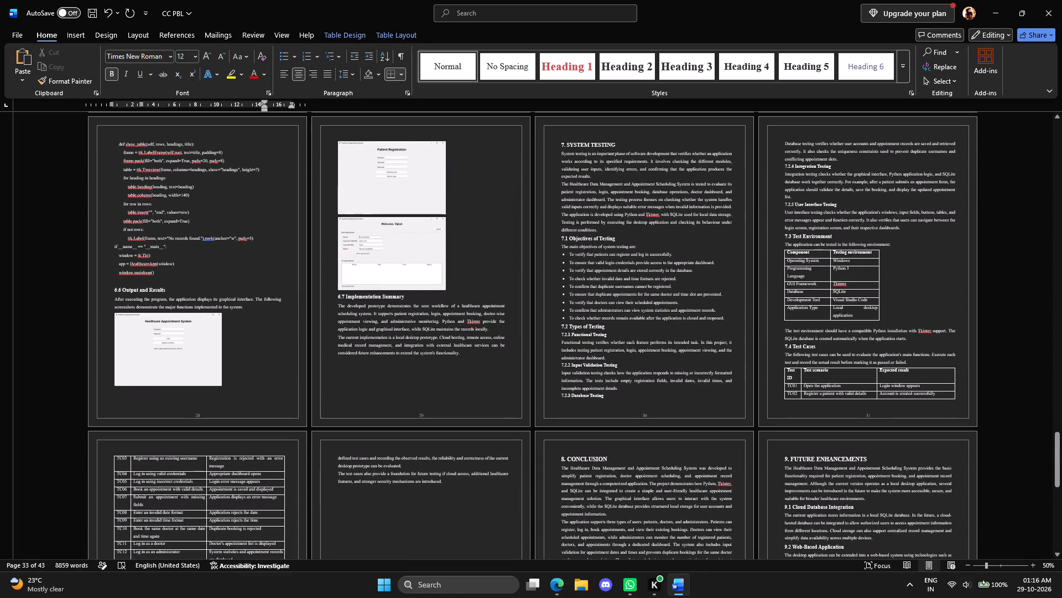
Move SYSTEM TESTING from Index row 06 to row 07, in front of CONCLUSION.
drag(1054, 446, 1041, 254)
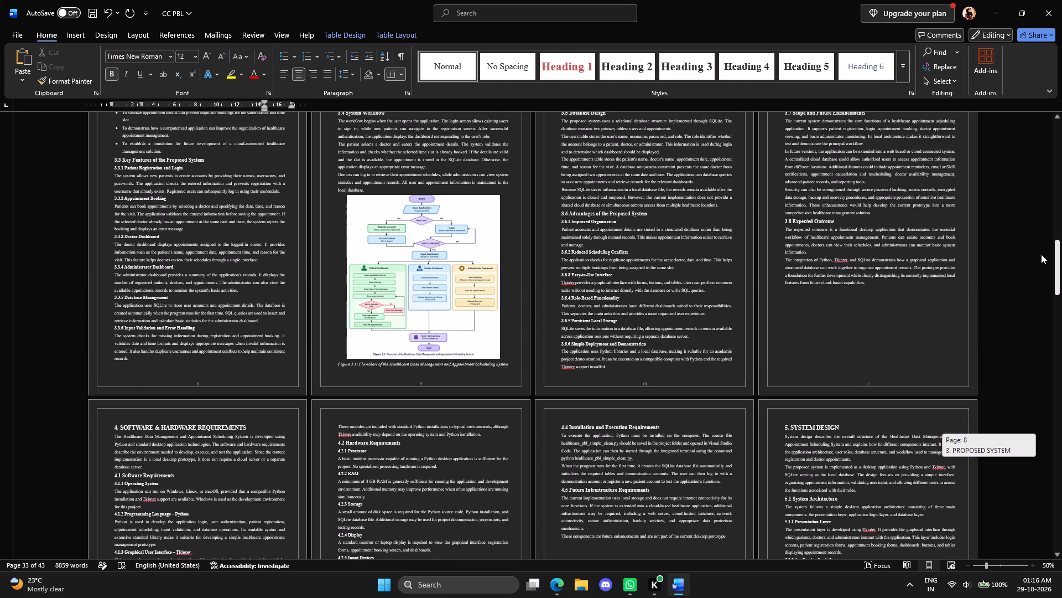
drag(1041, 254, 1044, 174)
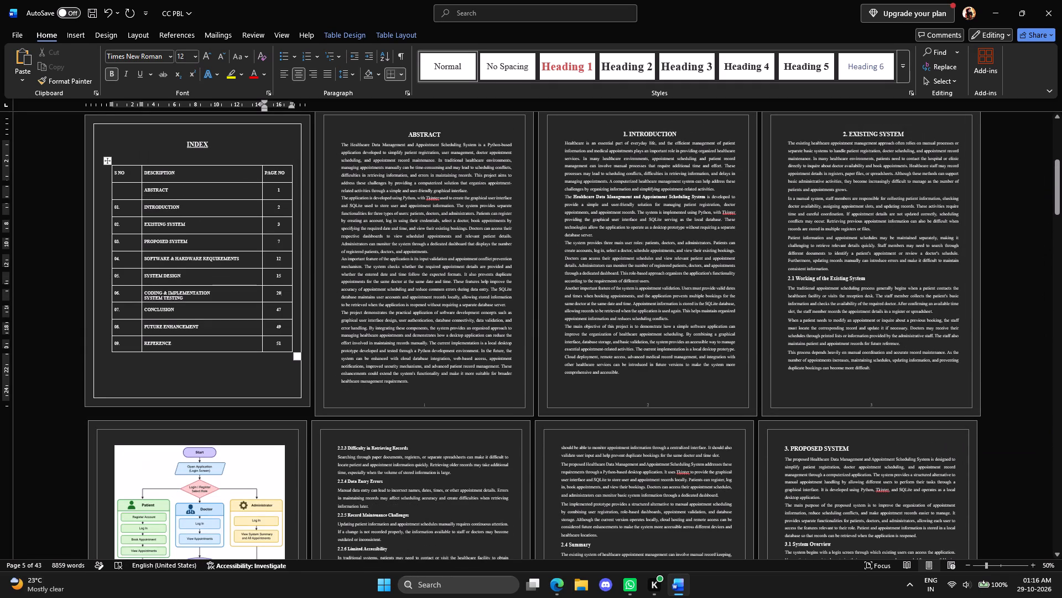
drag(191, 297, 143, 297)
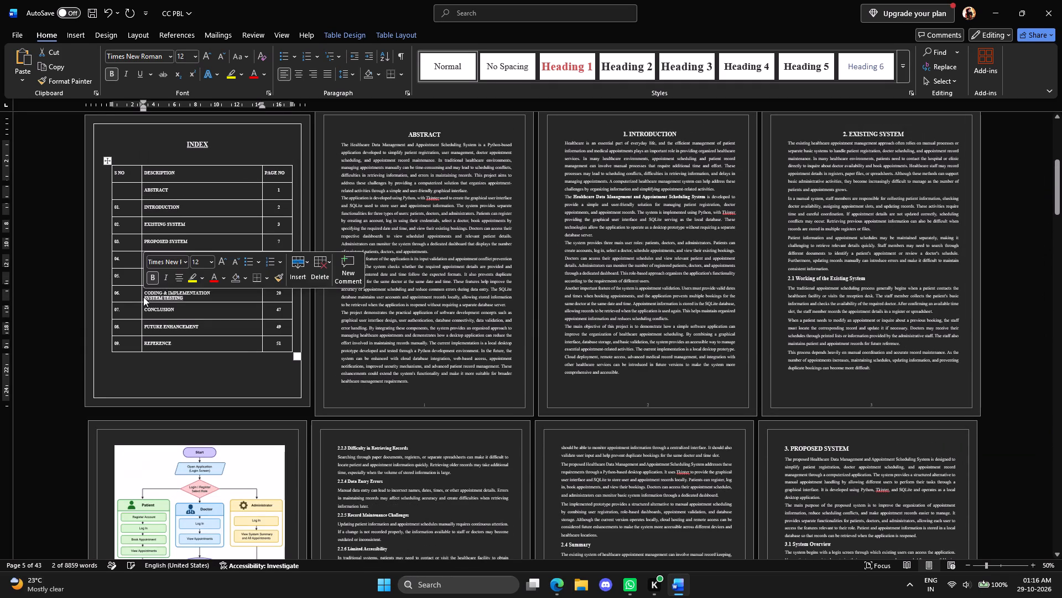
key(ctrl+x)
click(144, 308)
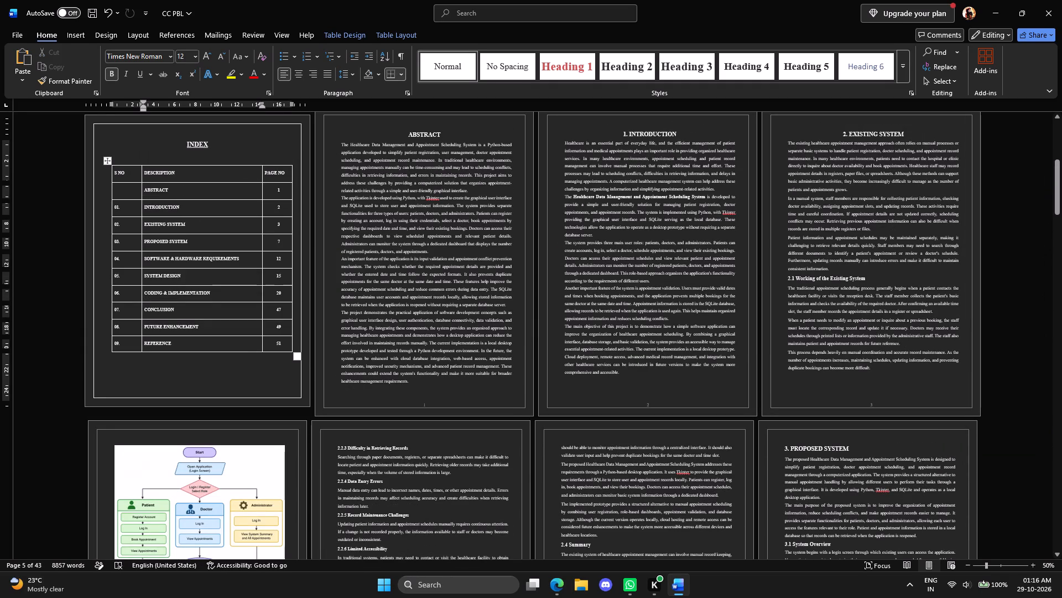
key(ctrl+v)
Set the page number of Index row 07 to 30.
drag(284, 312, 277, 312)
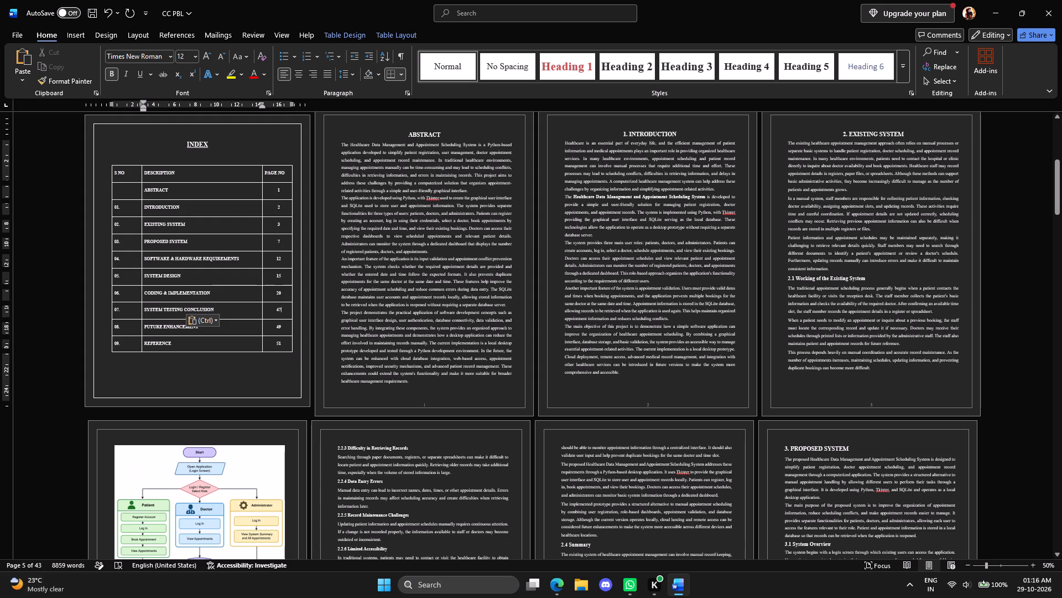
drag(277, 312, 274, 311)
text(30)
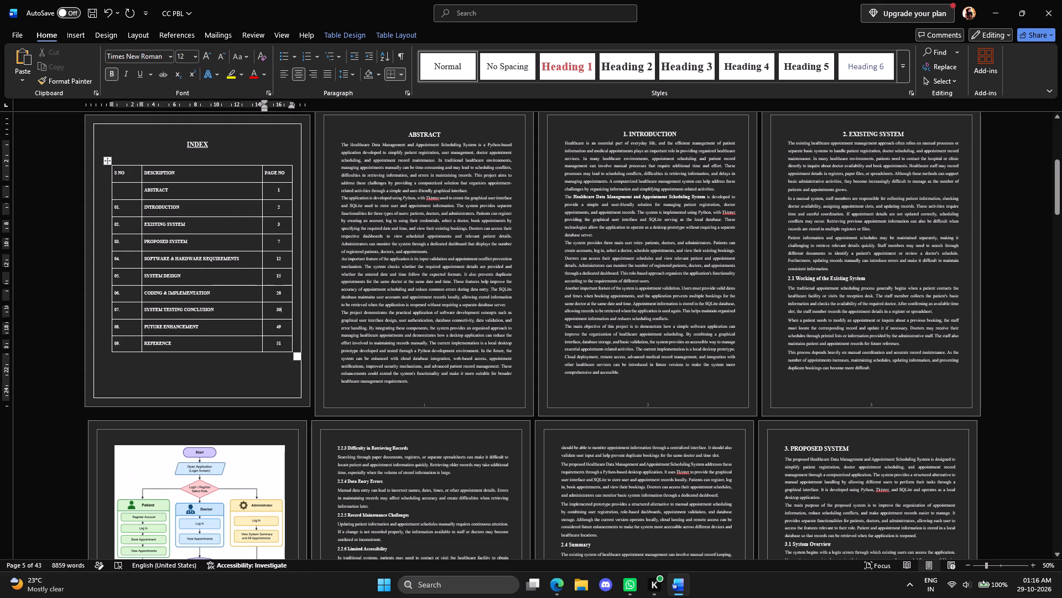
Insert a blank row below row 07 in the Index table.
click(138, 312)
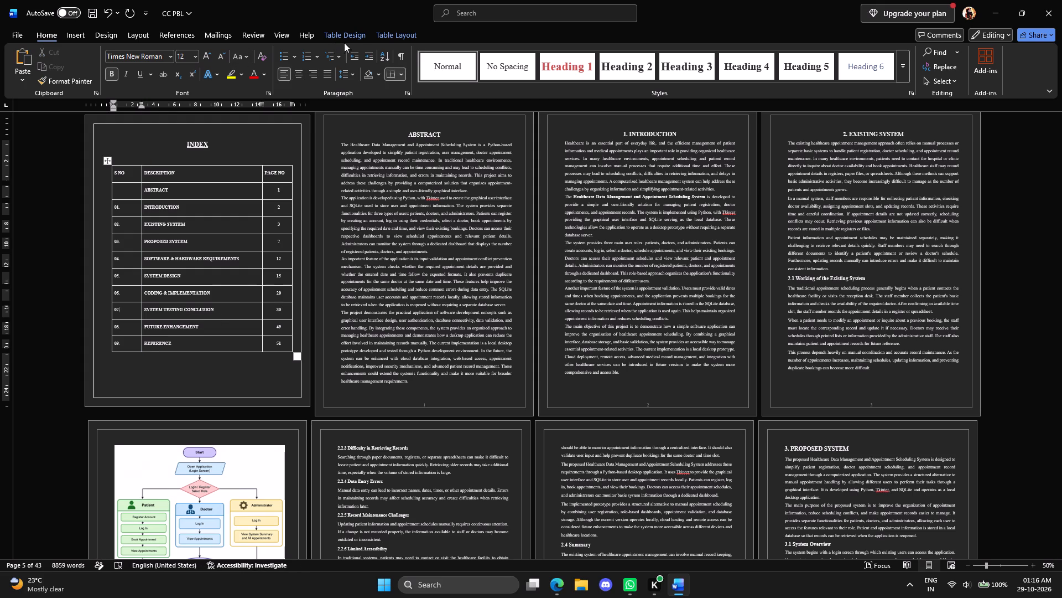
click(348, 40)
click(369, 41)
click(378, 38)
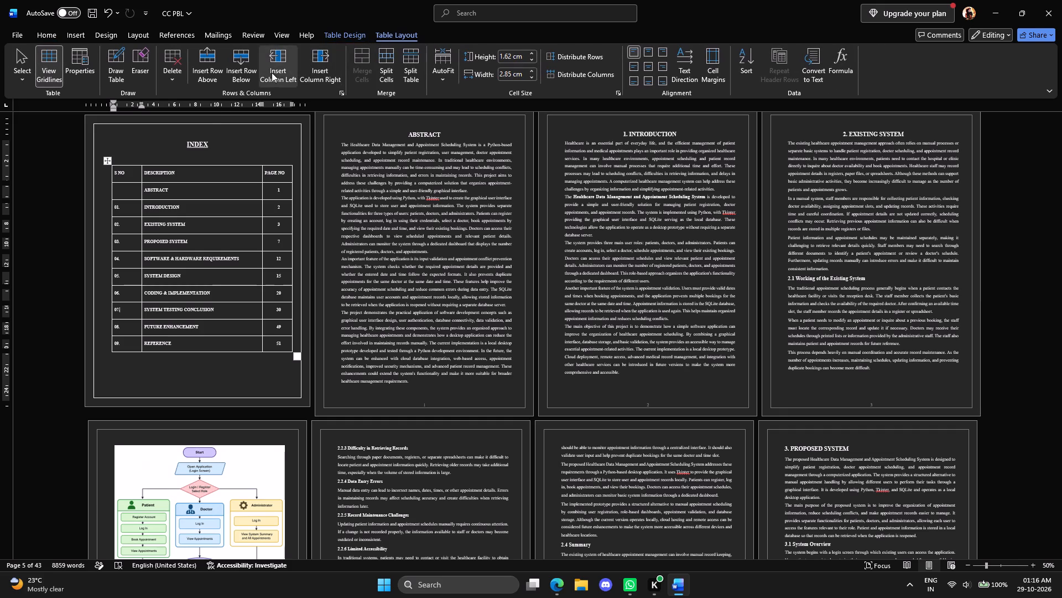
click(248, 78)
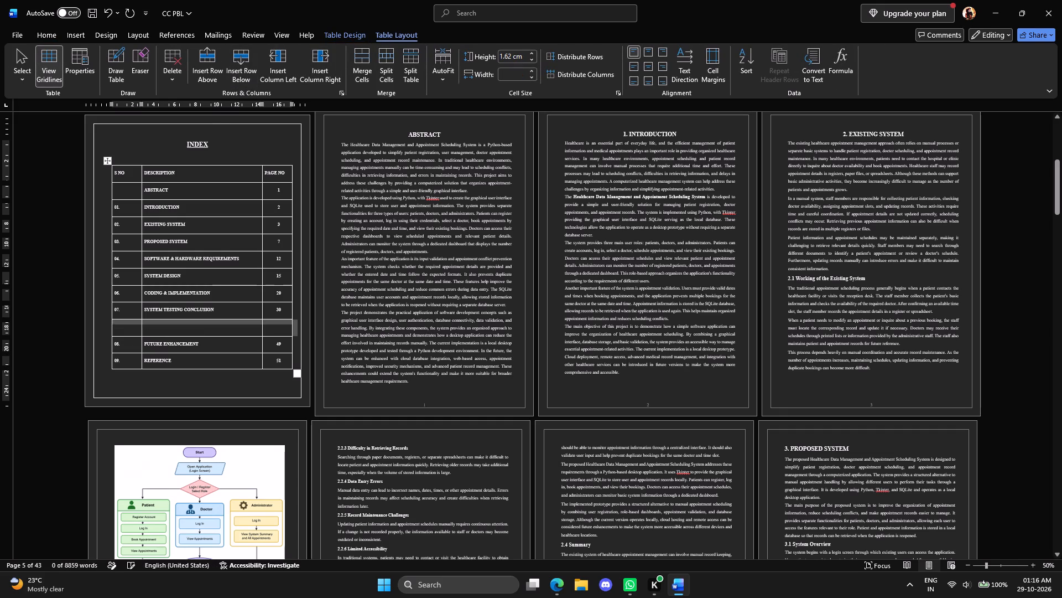
Move CONCLUSION from row 07 into the description cell of the blank row below, indenting it to line up with the other entries.
double_click(194, 311)
key(ctrl+x)
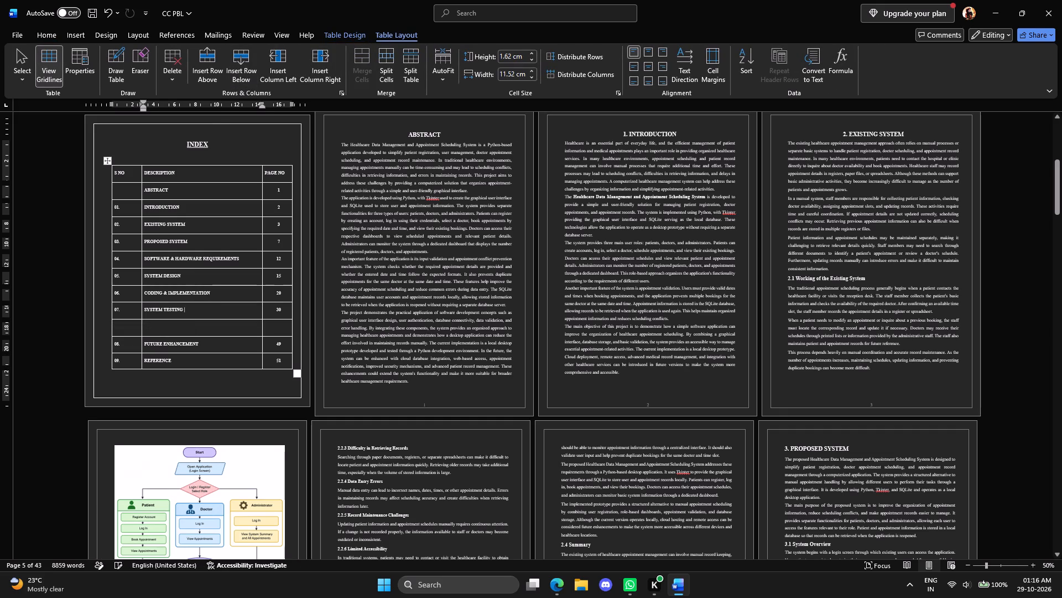
click(188, 328)
key(Return)
key(ctrl+v)
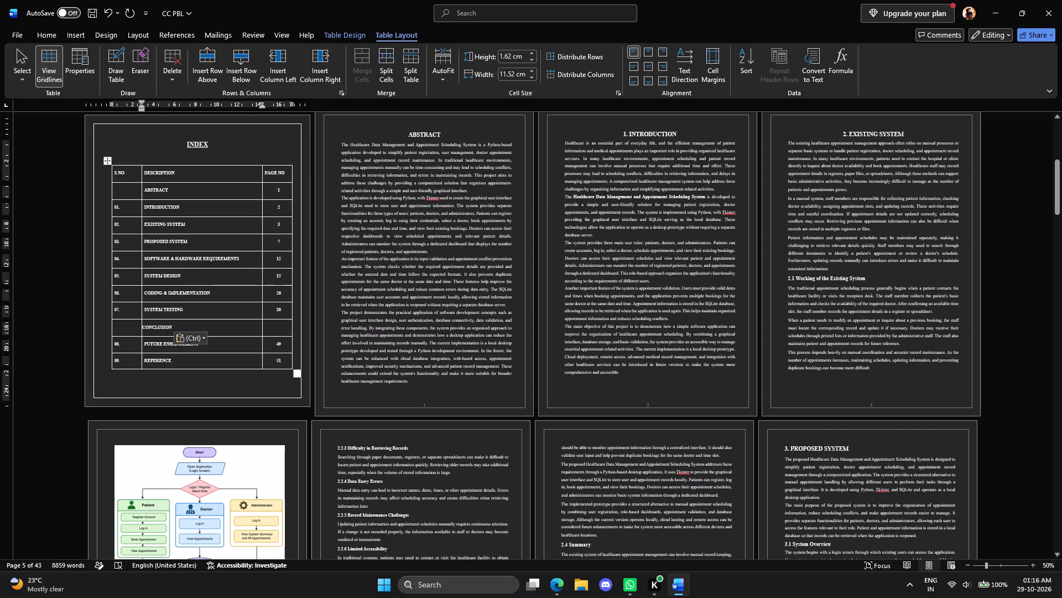
click(142, 329)
key(space)
key(space)
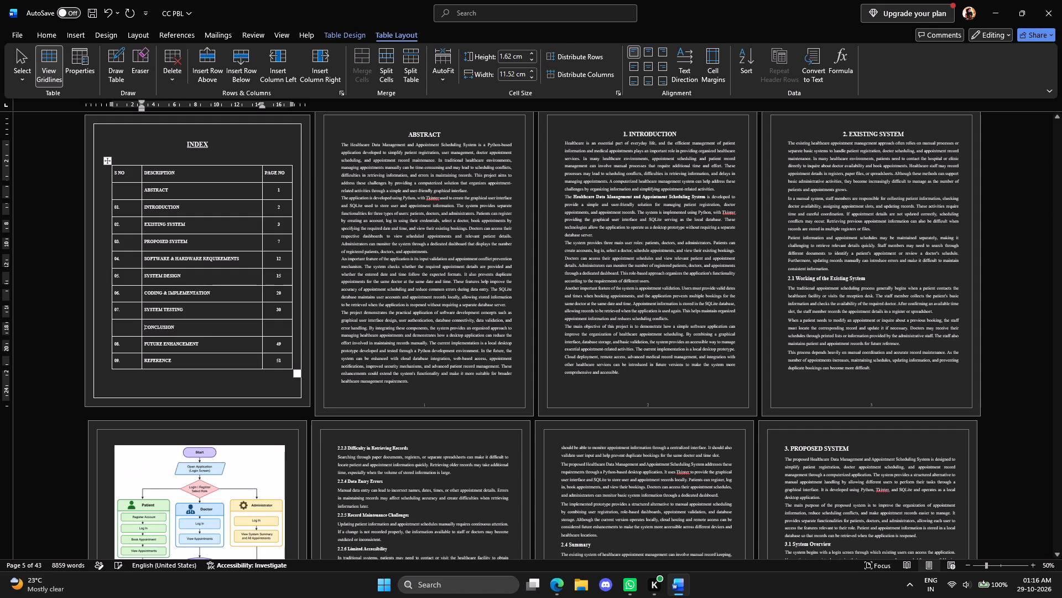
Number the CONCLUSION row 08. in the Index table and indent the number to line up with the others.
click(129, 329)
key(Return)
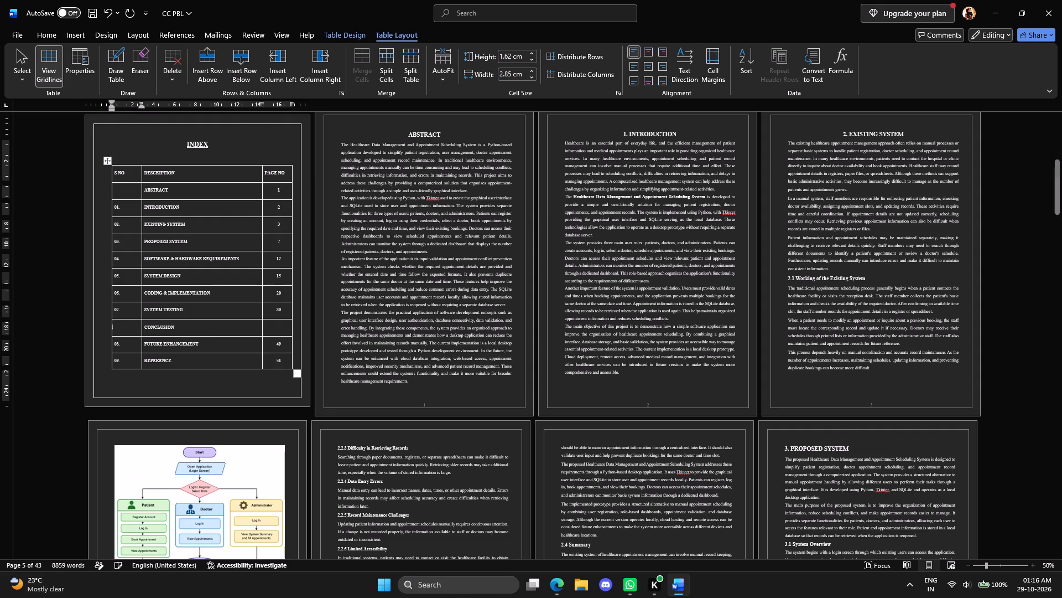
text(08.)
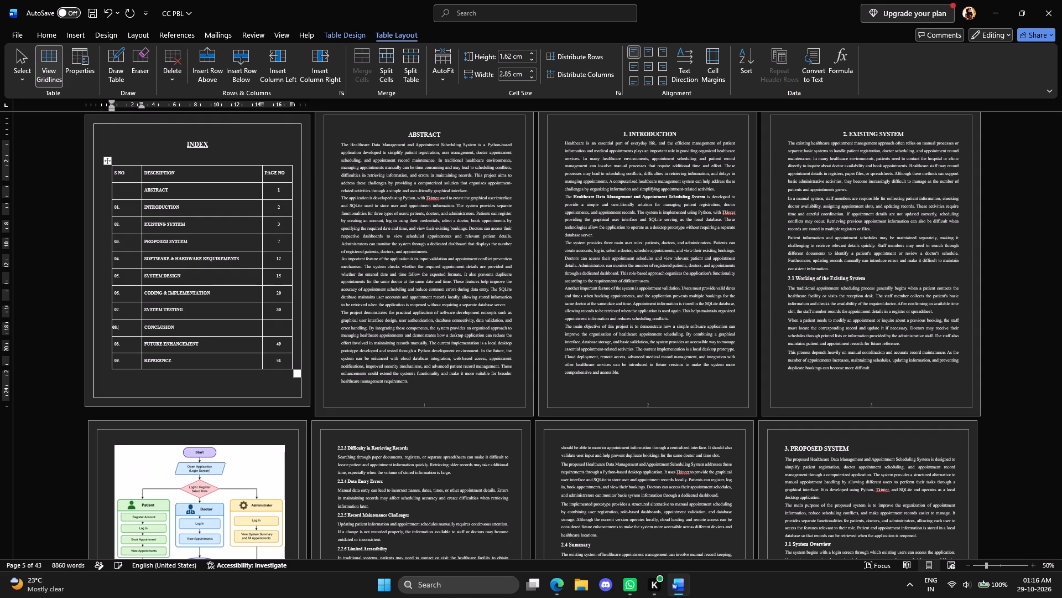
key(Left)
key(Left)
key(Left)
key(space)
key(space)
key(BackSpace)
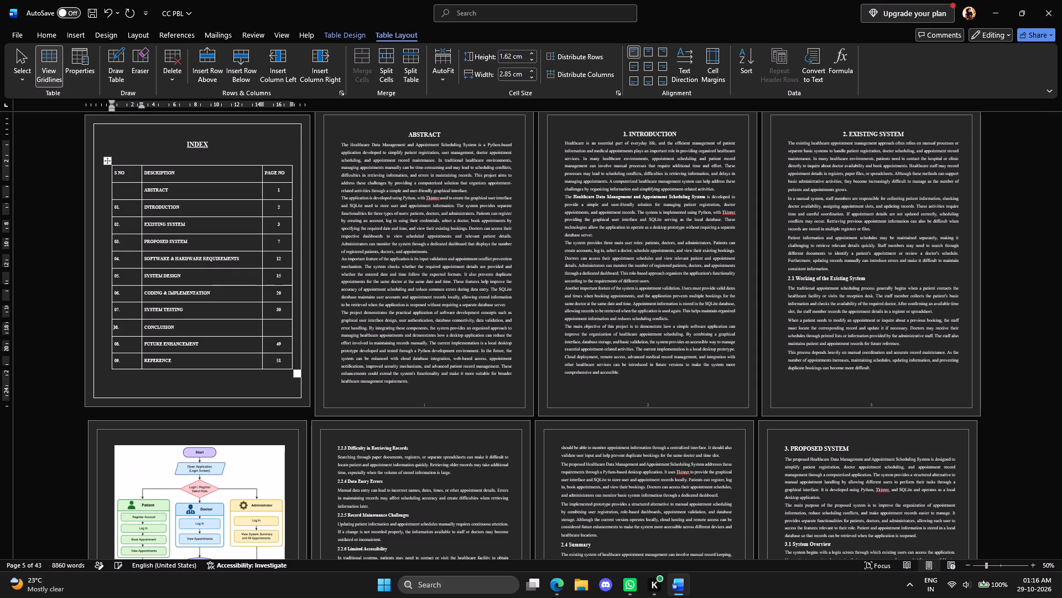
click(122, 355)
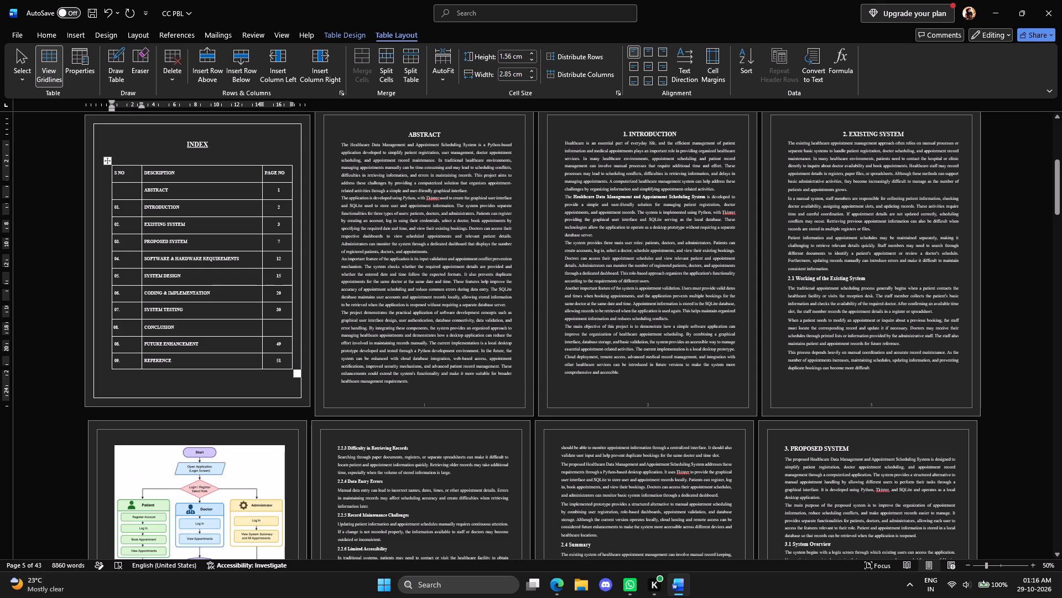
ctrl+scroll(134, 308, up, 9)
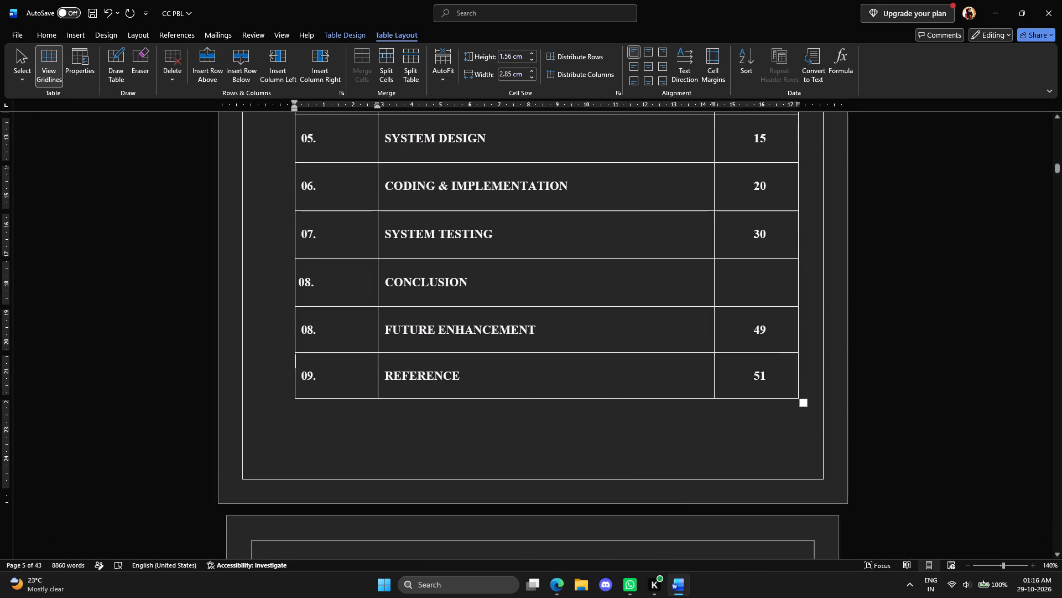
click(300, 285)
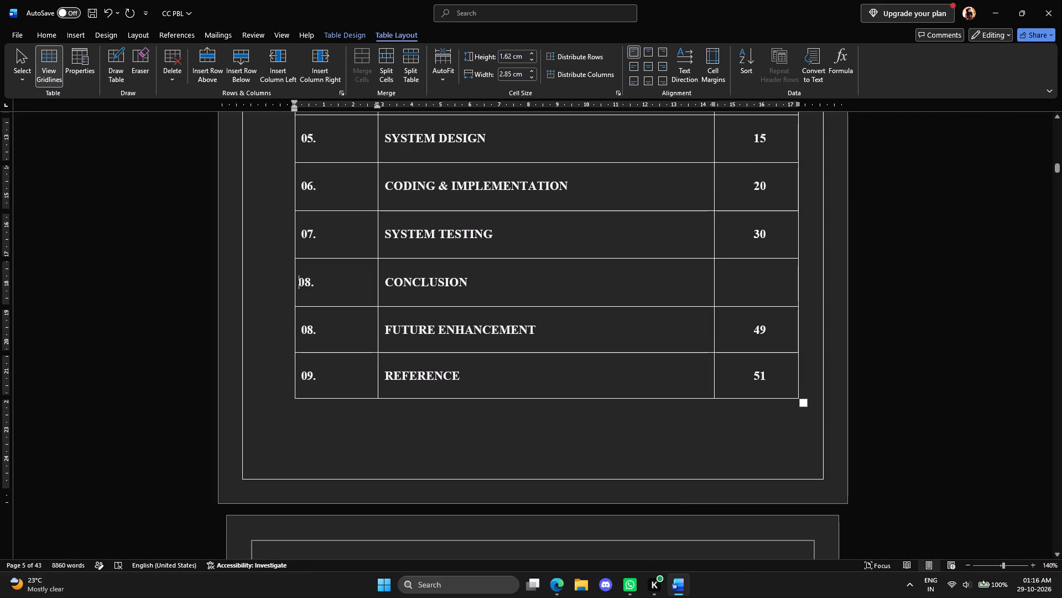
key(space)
Copy the FUTURE ENHANCEMENT row and paste the duplicate above the CONCLUSION row.
drag(328, 336, 305, 319)
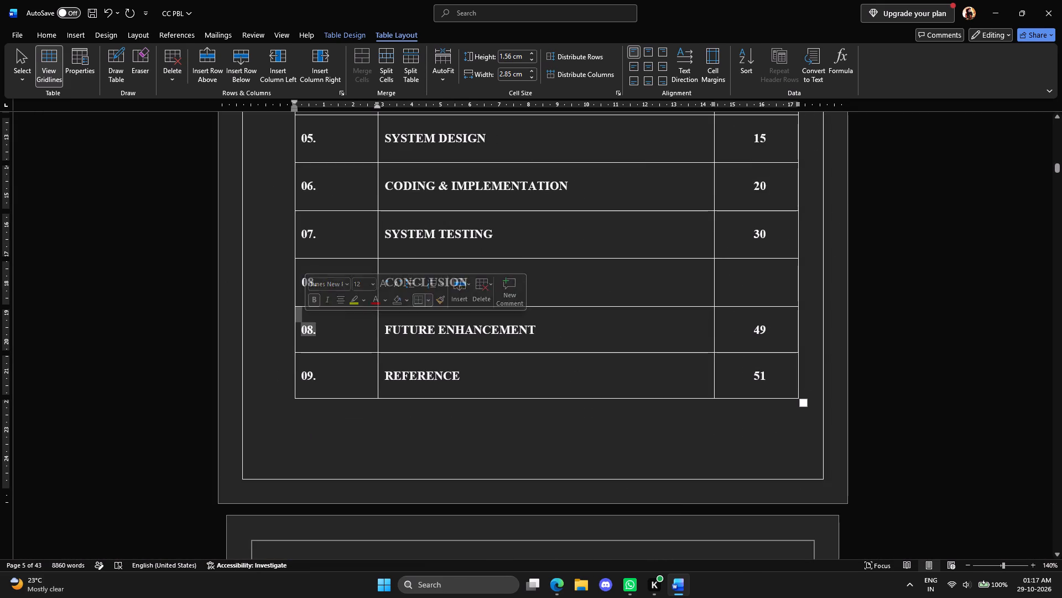
click(278, 325)
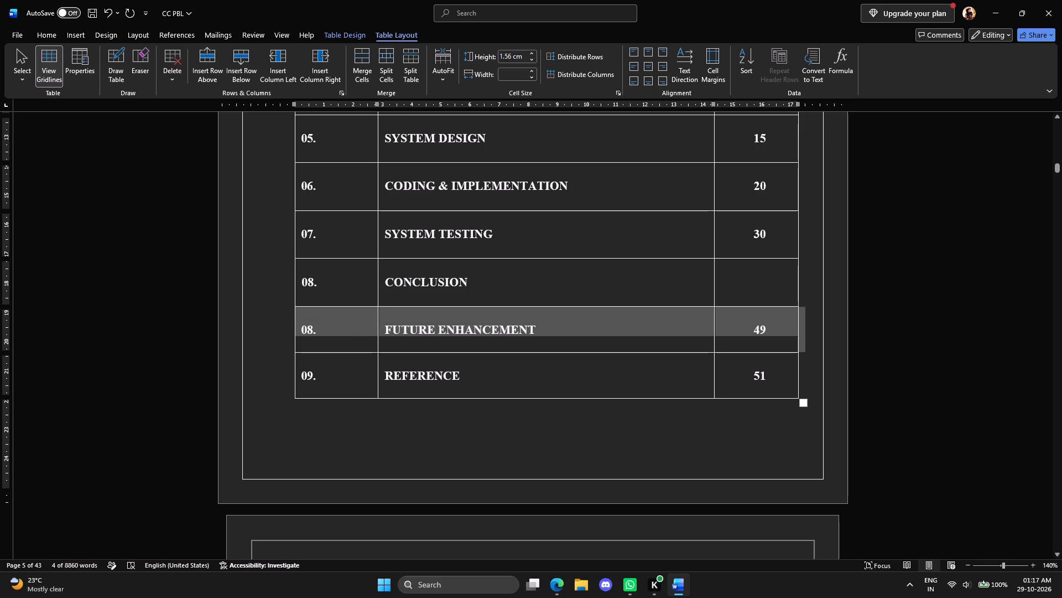
key(ctrl+c)
click(270, 293)
key(ctrl+v)
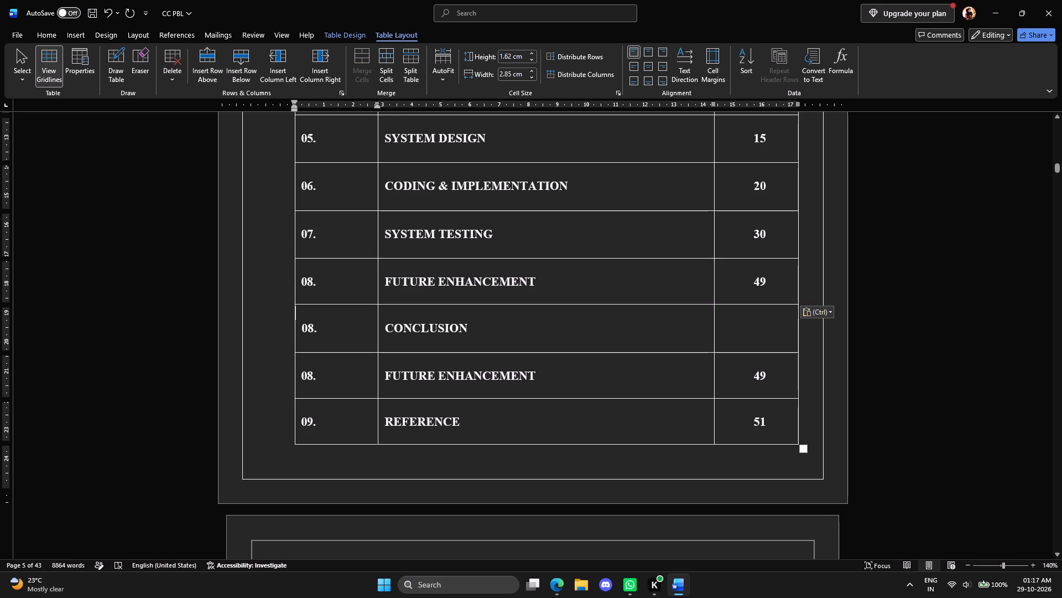
Clear and delete the CONCLUSION row between the two FUTURE ENHANCEMENT rows of the Index table.
click(277, 330)
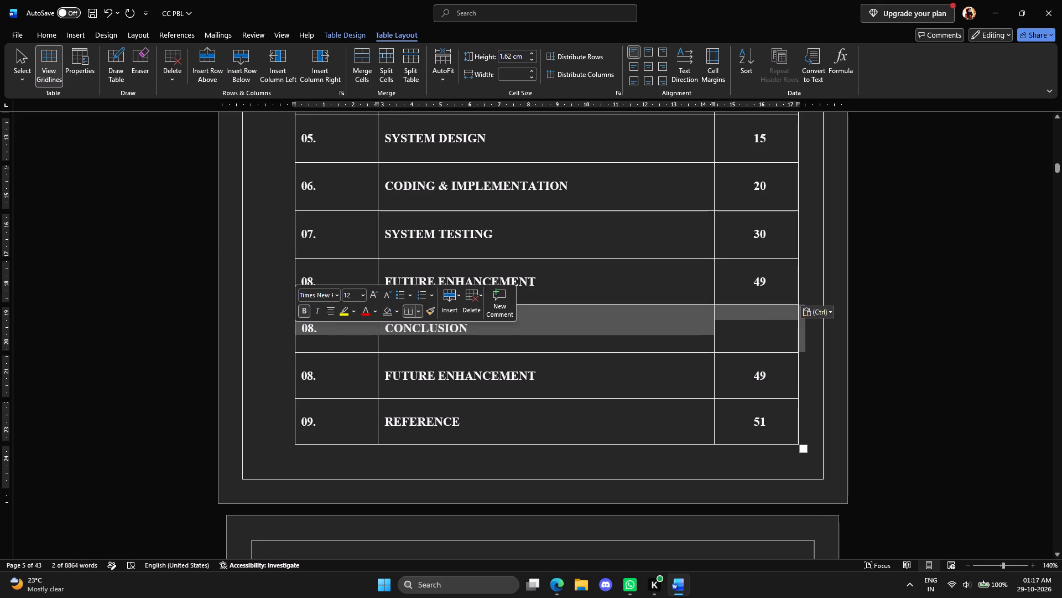
key(Delete)
click(290, 330)
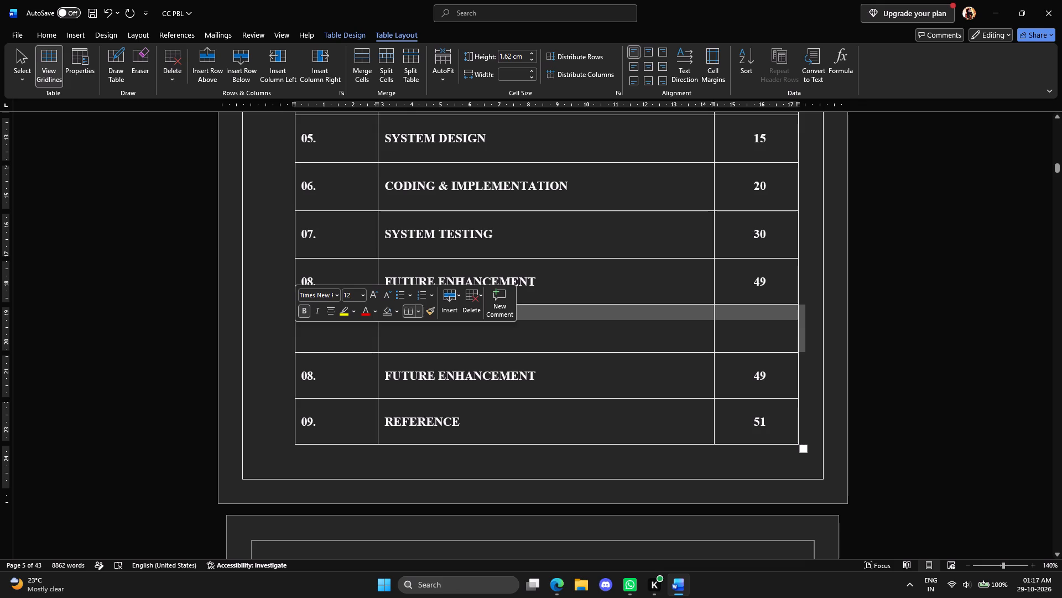
click(174, 74)
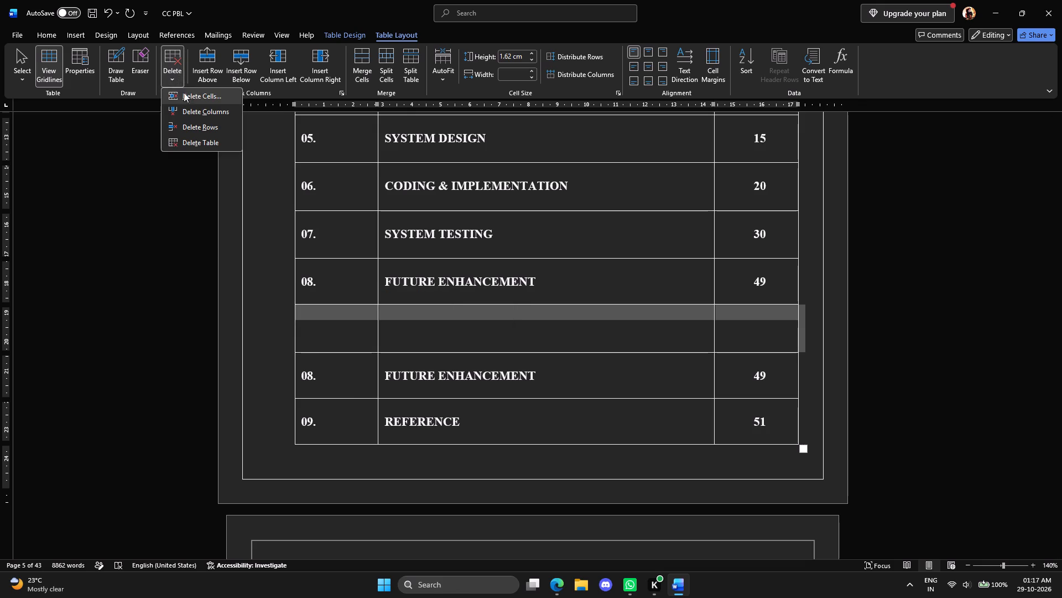
click(196, 127)
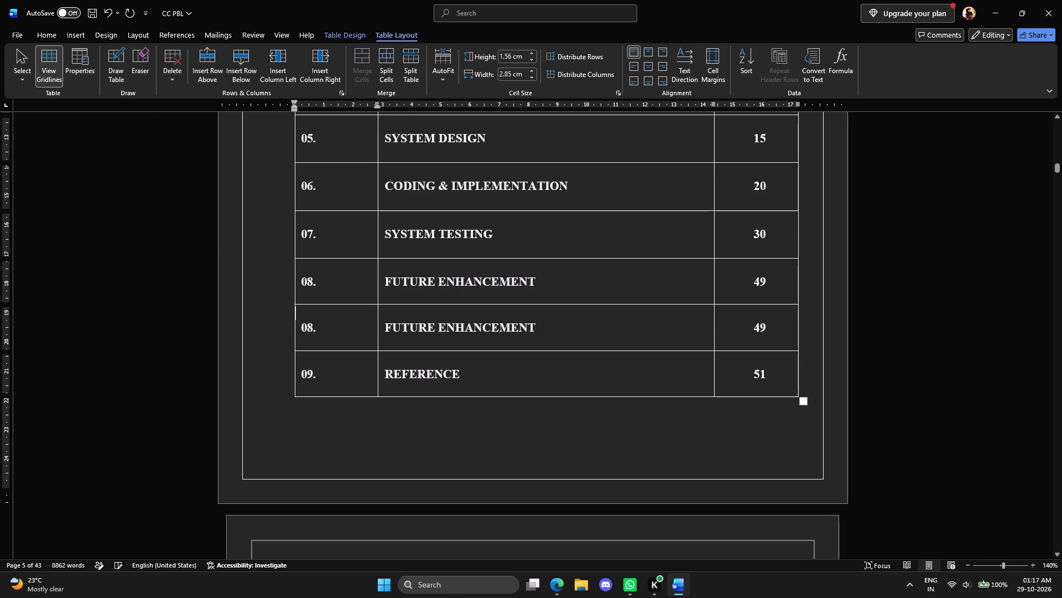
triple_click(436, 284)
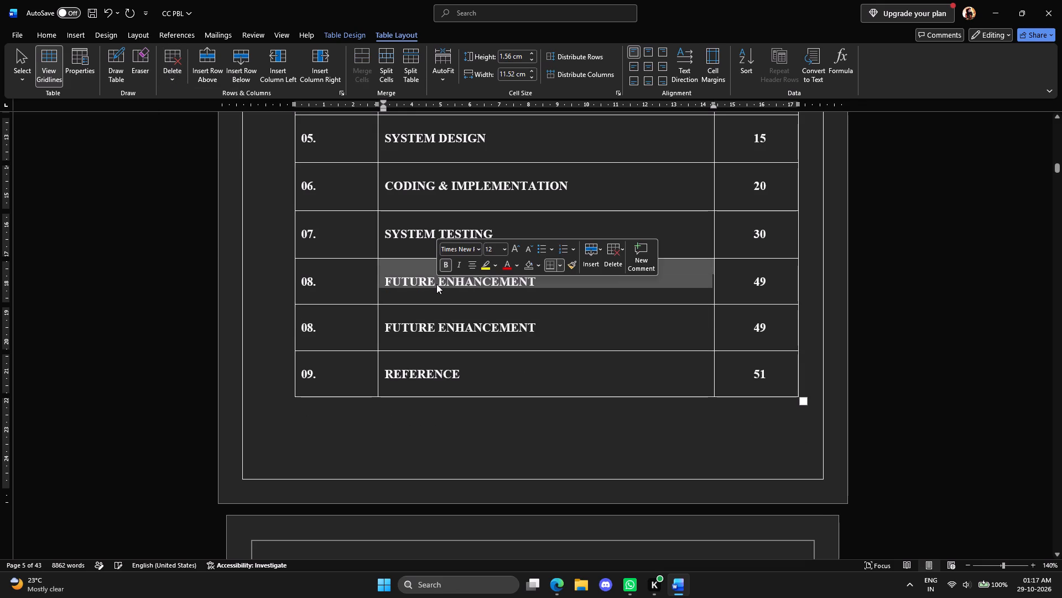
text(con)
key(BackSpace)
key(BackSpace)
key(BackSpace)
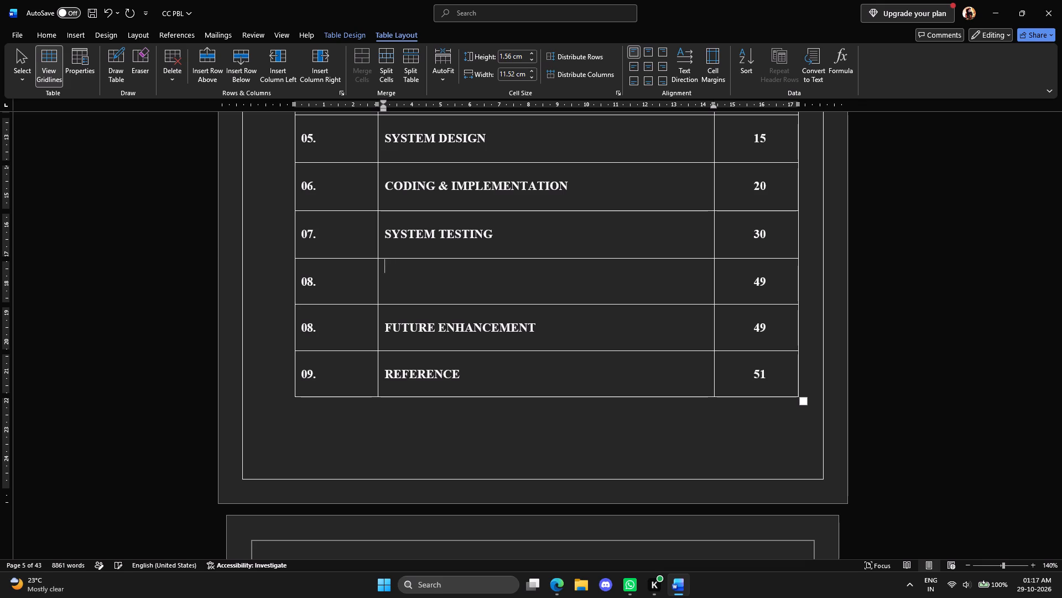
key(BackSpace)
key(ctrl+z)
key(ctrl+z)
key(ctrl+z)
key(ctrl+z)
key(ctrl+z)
Replace the description in the upper FUTURE ENHANCEMENT row of the Index table with CONCLUSION, keeping the entry's formatting.
key(Right)
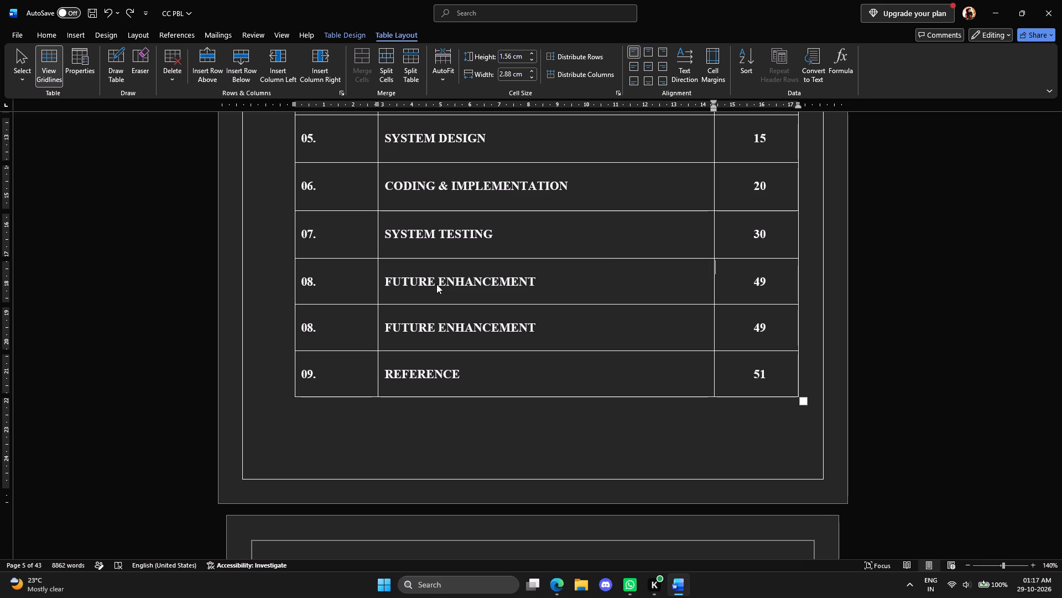
key(Left)
key(Left)
key(Right)
key(BackSpace)
key(BackSpace)
key(BackSpace)
key(BackSpace)
key(BackSpace)
key(BackSpace)
key(BackSpace)
key(BackSpace)
key(BackSpace)
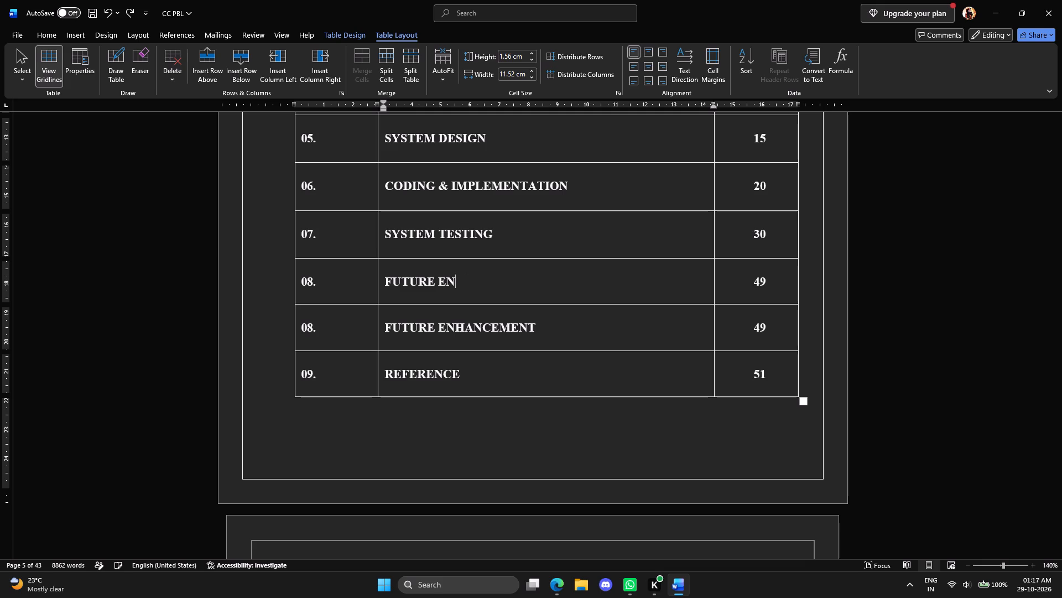
key(BackSpace)
key(BackSpace)
key(BackSpace)
key(BackSpace)
key(BackSpace)
key(BackSpace)
key(BackSpace)
key(BackSpace)
key(BackSpace)
text(CONCLUSION)
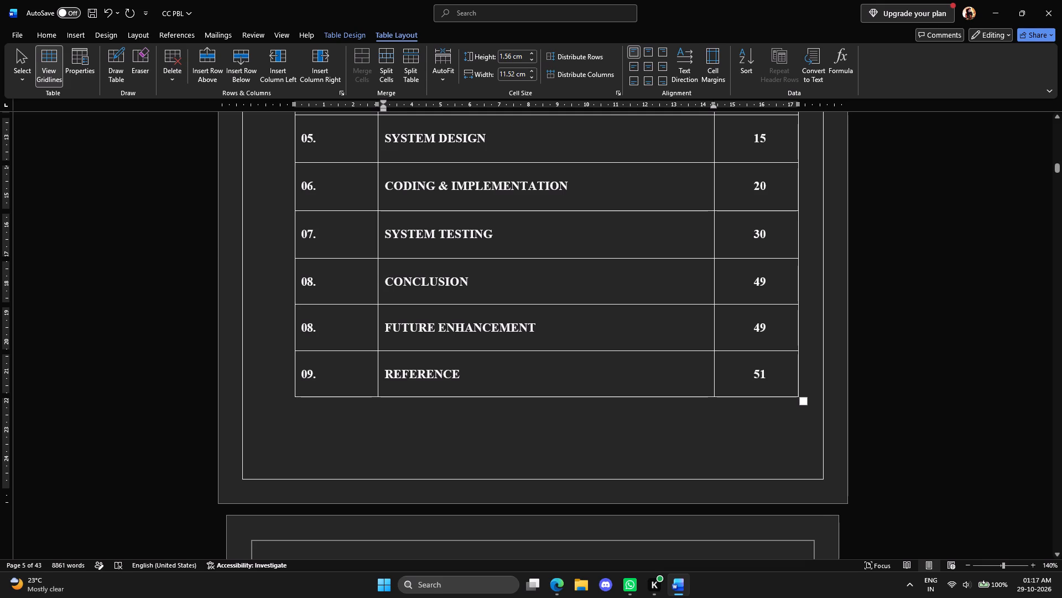
Renumber the FUTURE ENHANCEMENT row 09. and the REFERENCE row 10. in the Index table, and save the document.
click(313, 326)
key(BackSpace)
key(9)
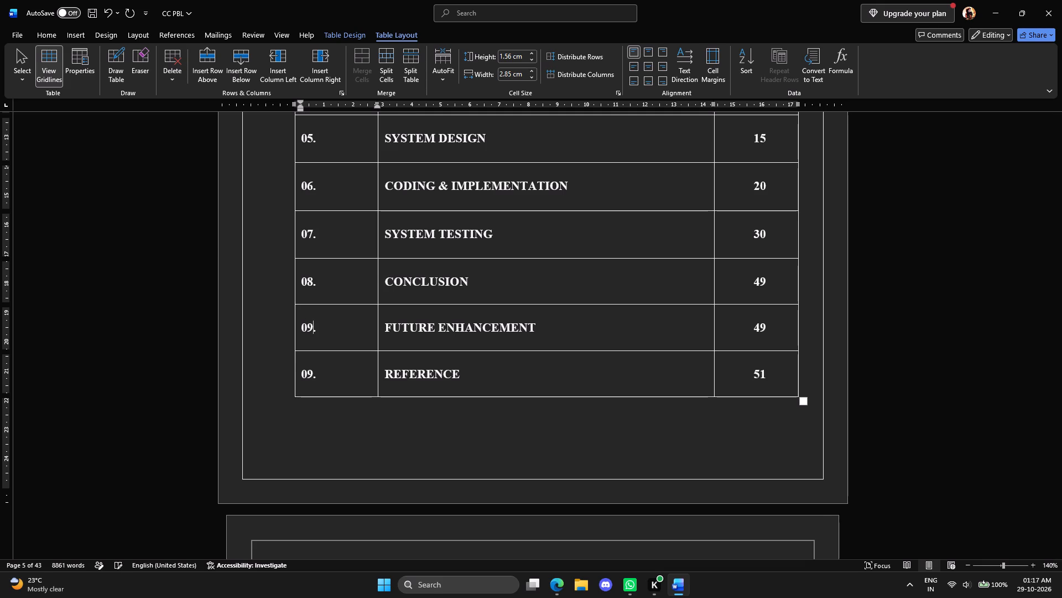
key(Down)
key(Down)
key(BackSpace)
key(BackSpace)
text(10)
key(ctrl+s)
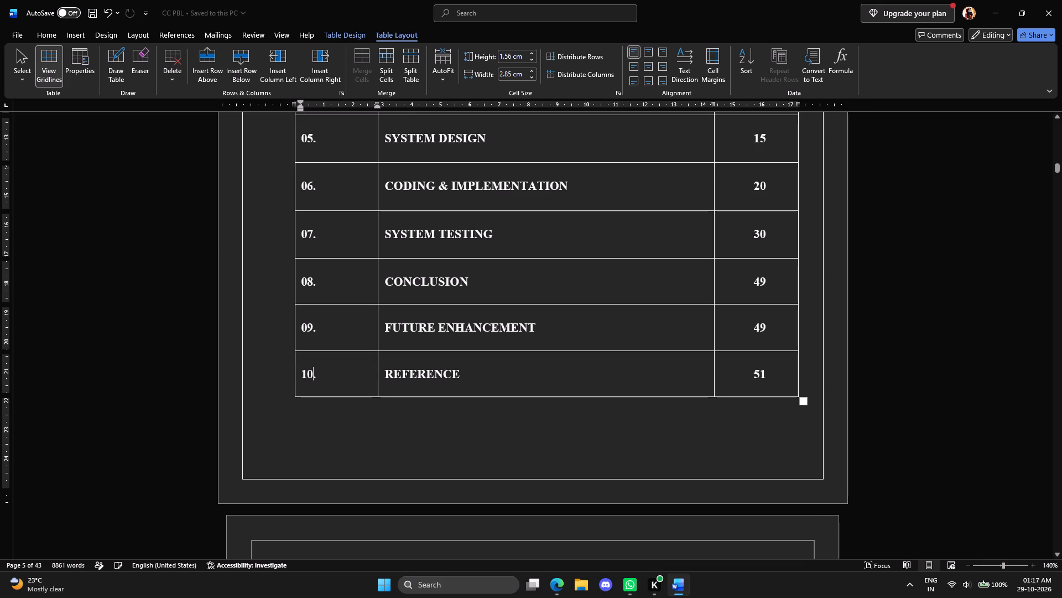
Locate the Conclusion chapter's page and set the CONCLUSION page number in the Index table to 34.
ctrl+scroll(445, 333, down, 11)
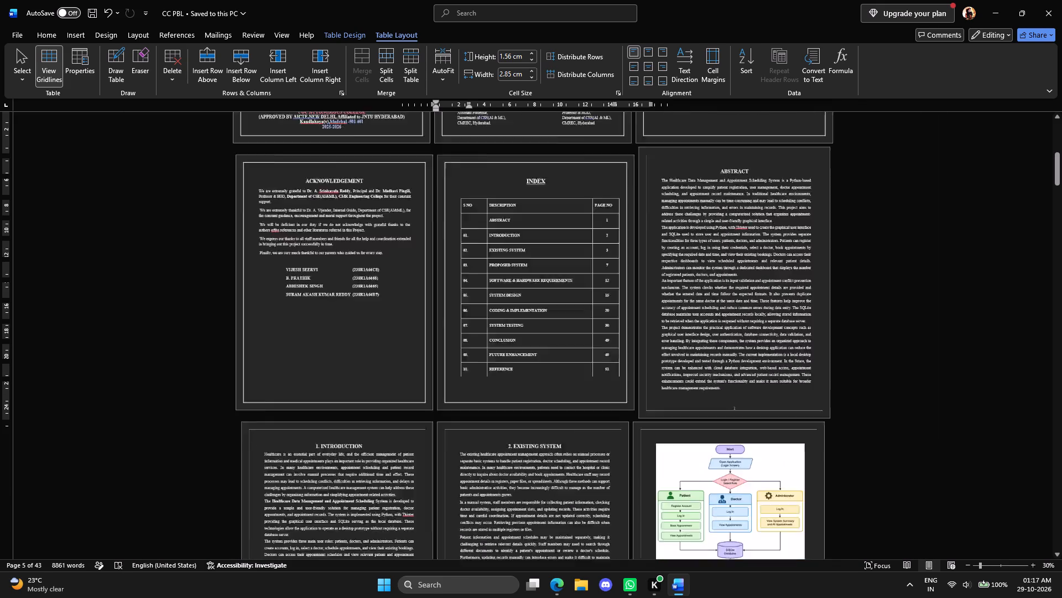
ctrl+scroll(460, 358, up, 1)
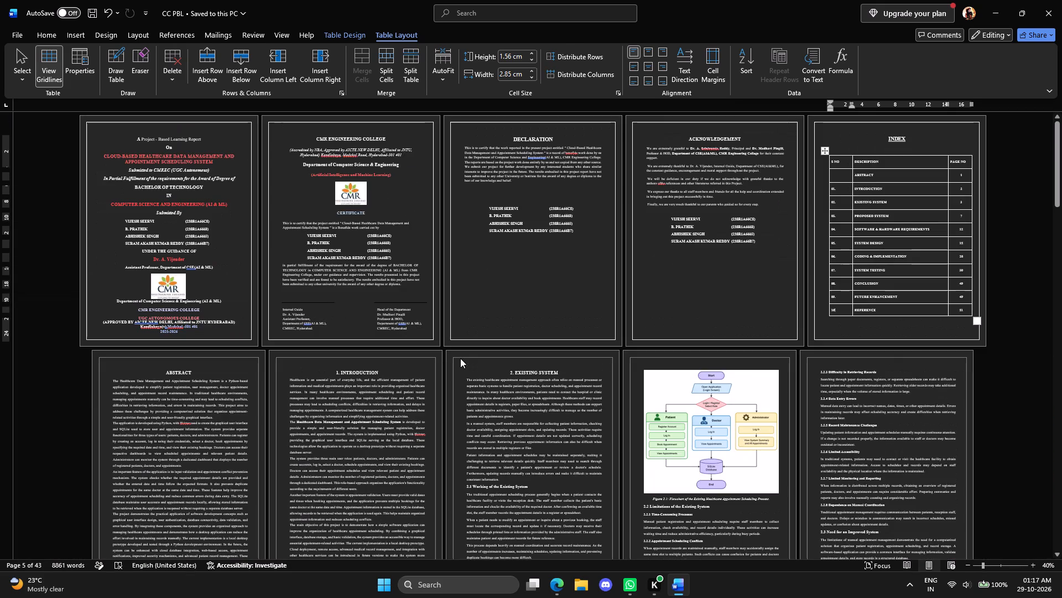
ctrl+scroll(460, 358, up, 1)
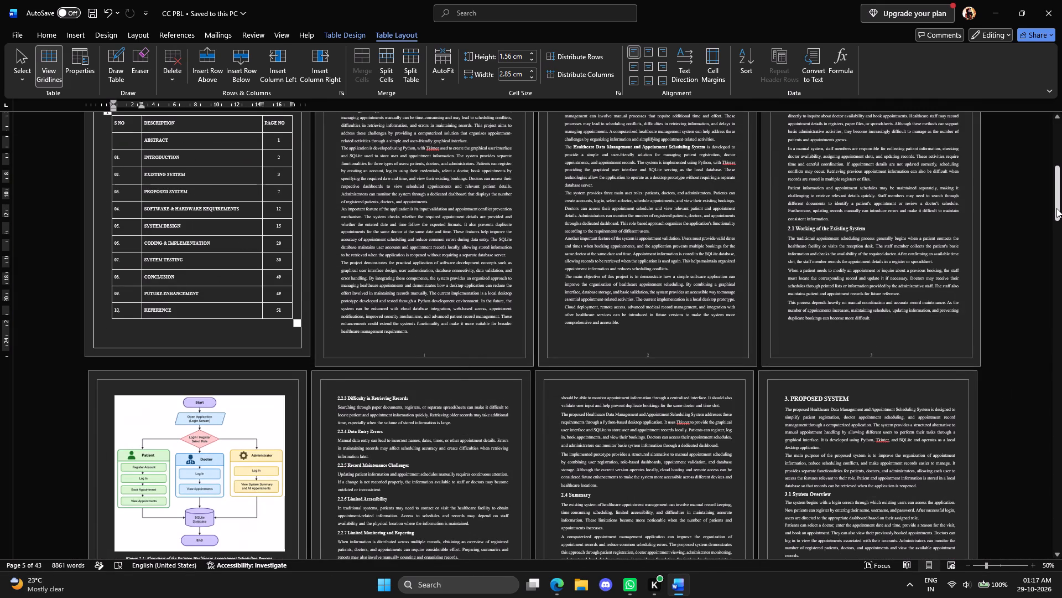
drag(1059, 208, 1061, 401)
scroll(1018, 388, down, 20)
scroll(1018, 388, down, 12)
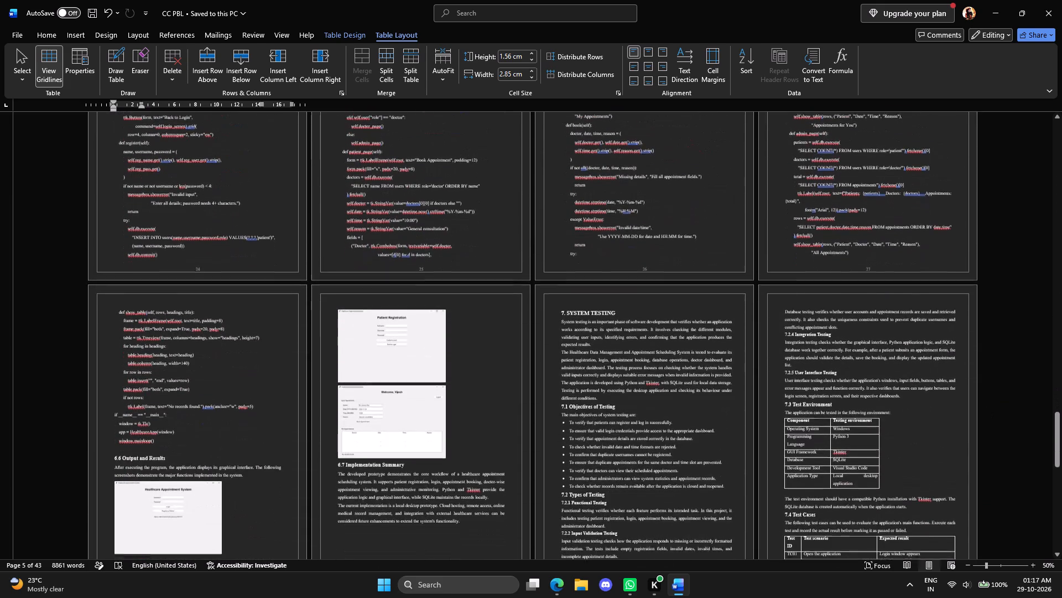
scroll(987, 408, down, 9)
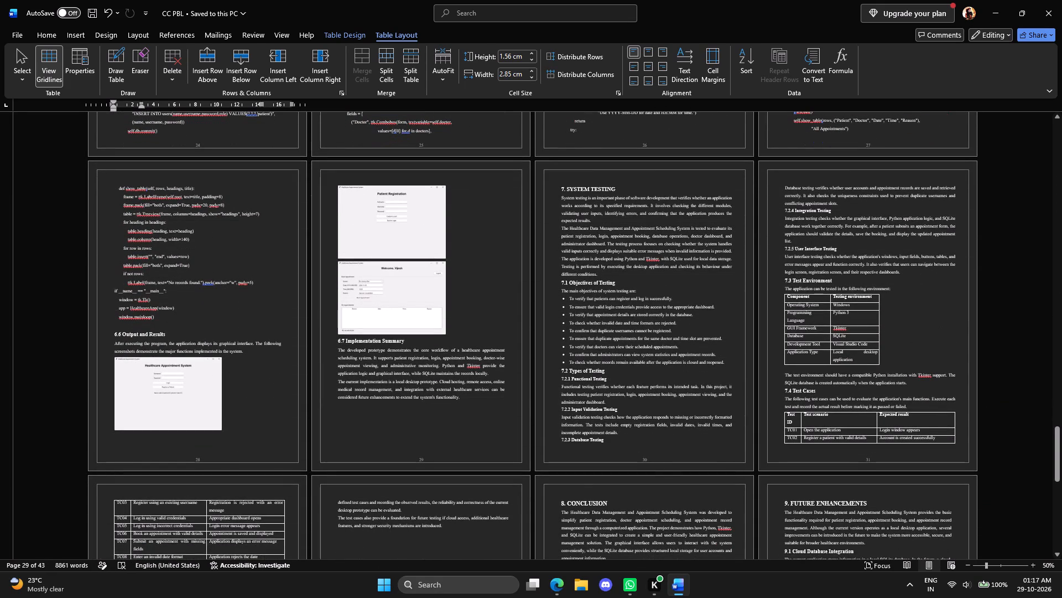
scroll(830, 326, down, 8)
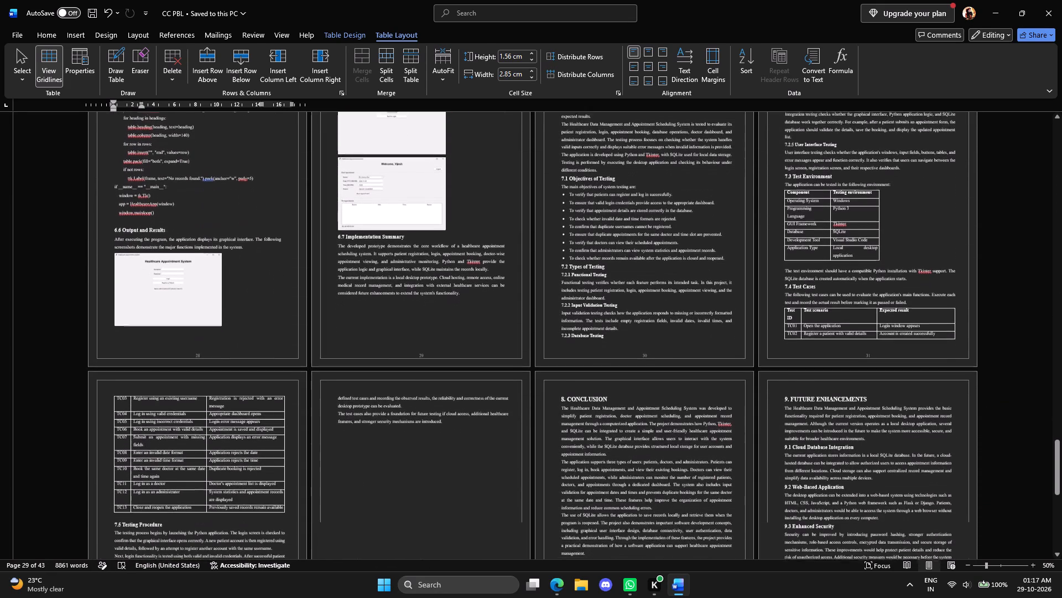
scroll(808, 347, down, 1)
scroll(753, 370, down, 6)
scroll(243, 346, down, 6)
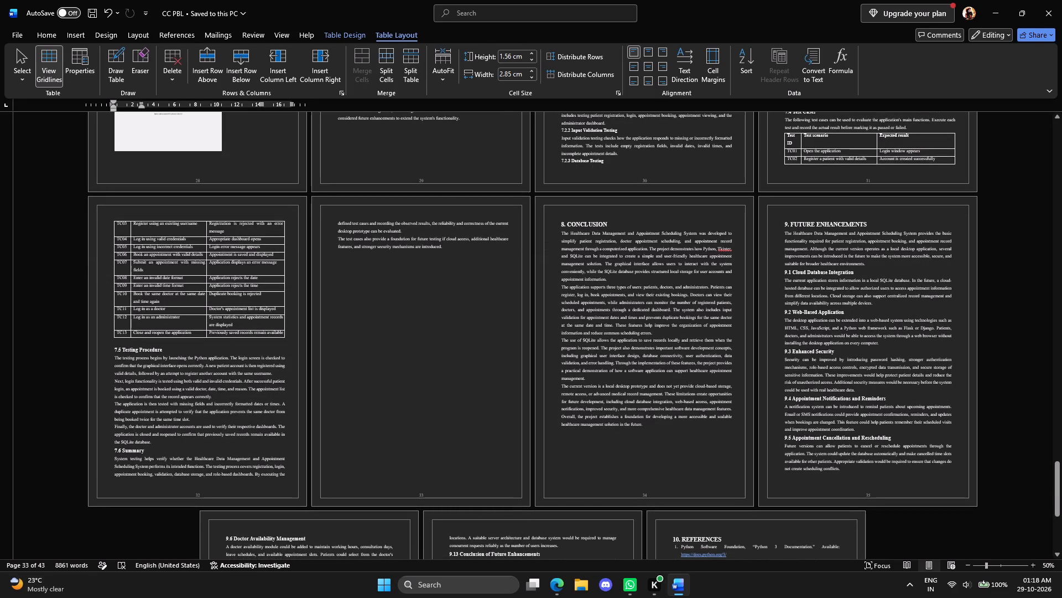
drag(1055, 487, 1017, 152)
scroll(361, 415, down, 7)
scroll(162, 480, down, 2)
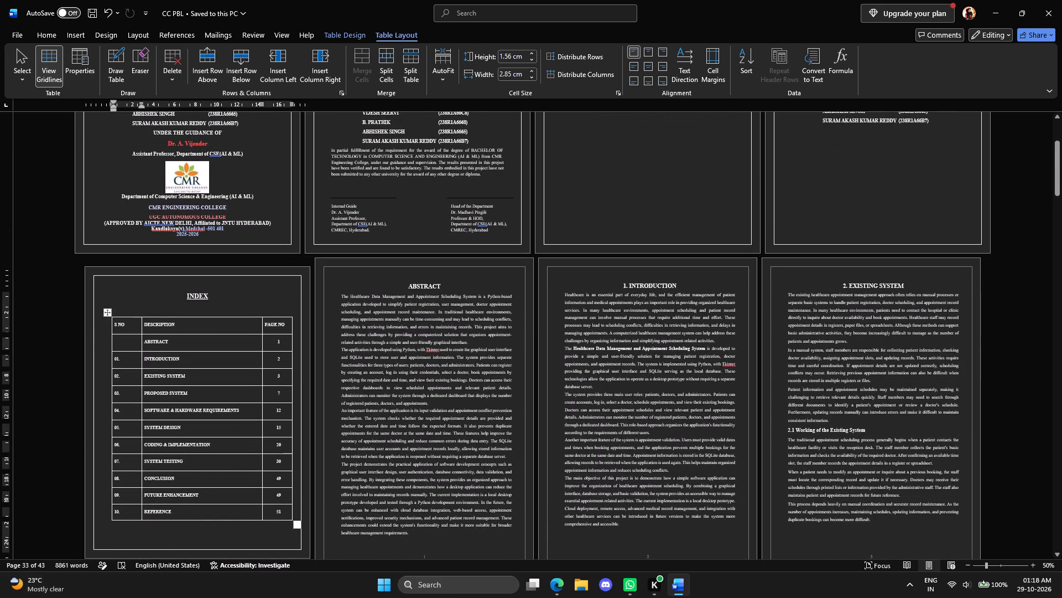
double_click(280, 480)
key(BackSpace)
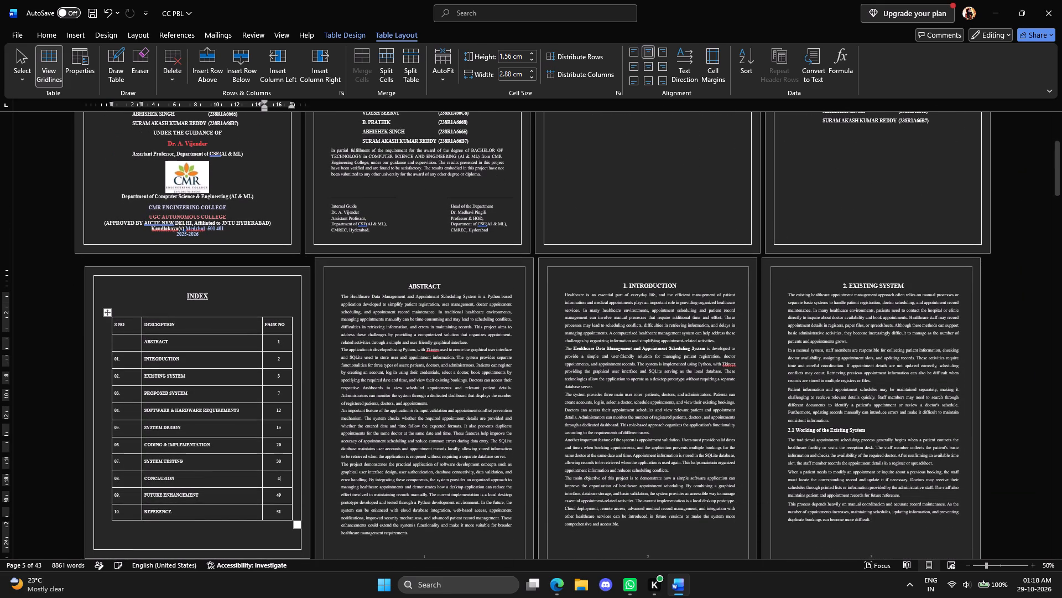
key(BackSpace)
text(34)
Check the page of the Future Enhancements chapter and set the FUTURE ENHANCEMENT page number in the Index table to 35.
drag(1056, 178, 1041, 597)
scroll(682, 293, up, 17)
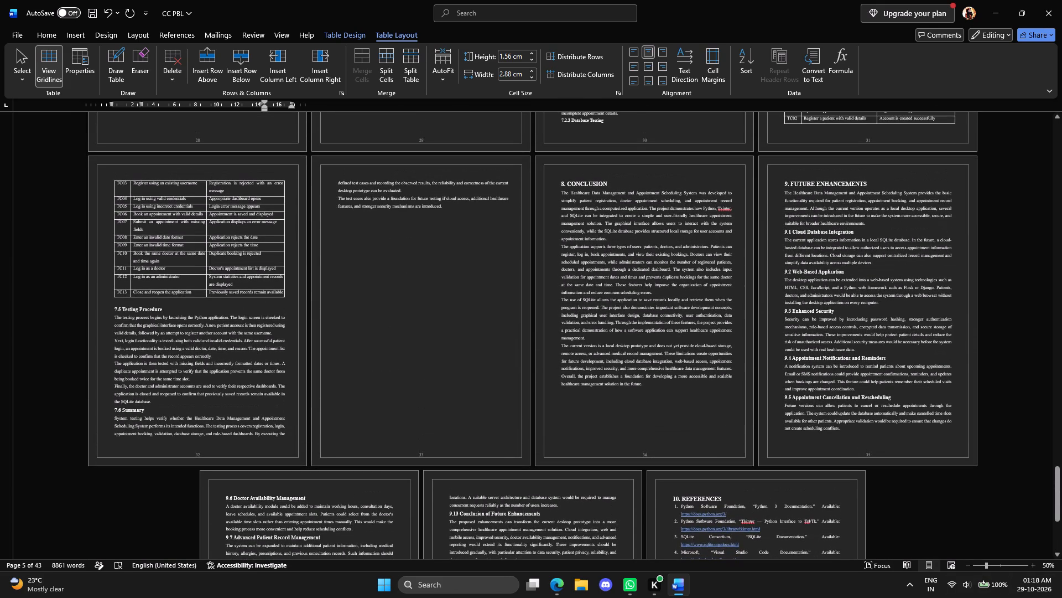
click(795, 176)
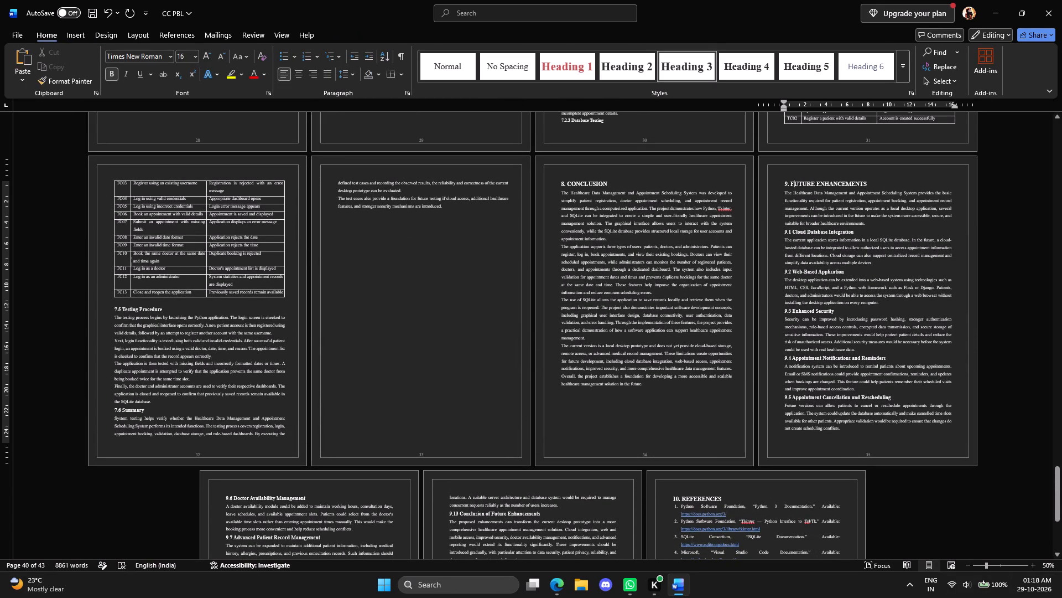
scroll(851, 273, down, 20)
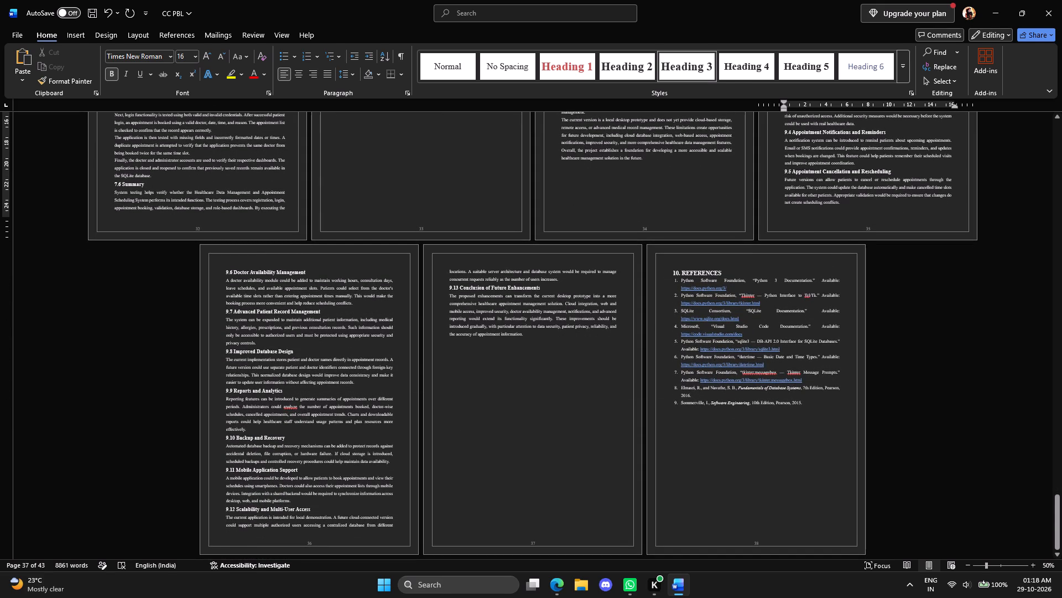
drag(1059, 506, 1007, 199)
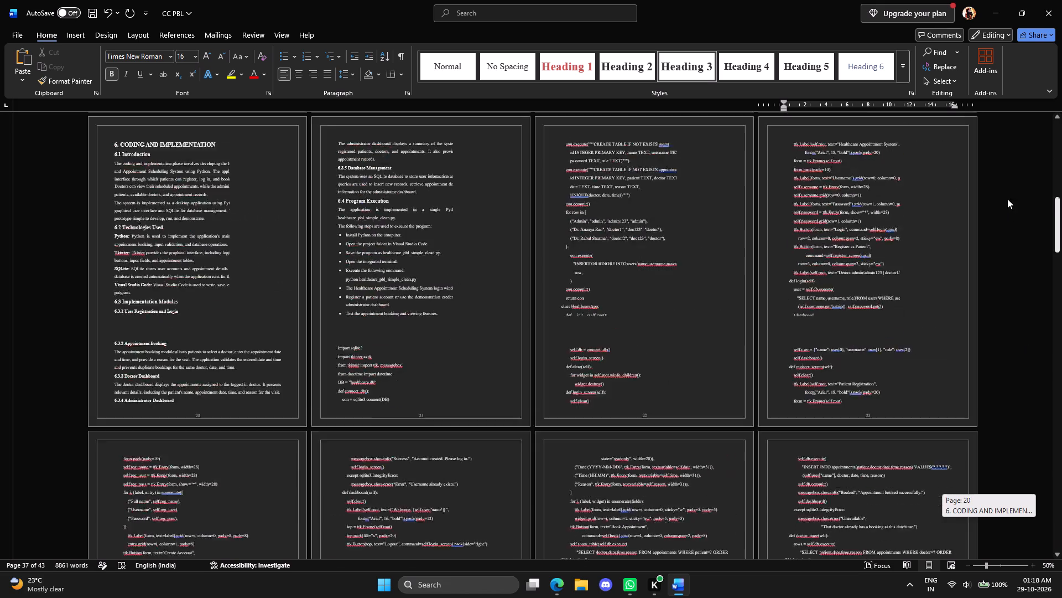
drag(1007, 199, 1010, 159)
click(287, 434)
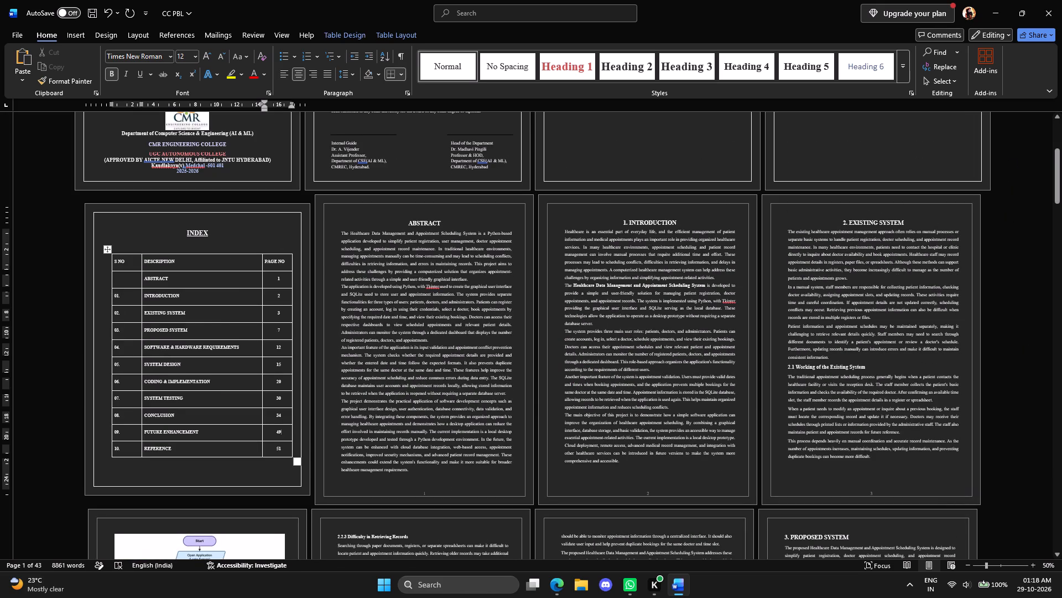
key(BackSpace)
key(BackSpace)
text(35)
Set the REFERENCE page number in the Index table to 38 and save the document.
click(282, 452)
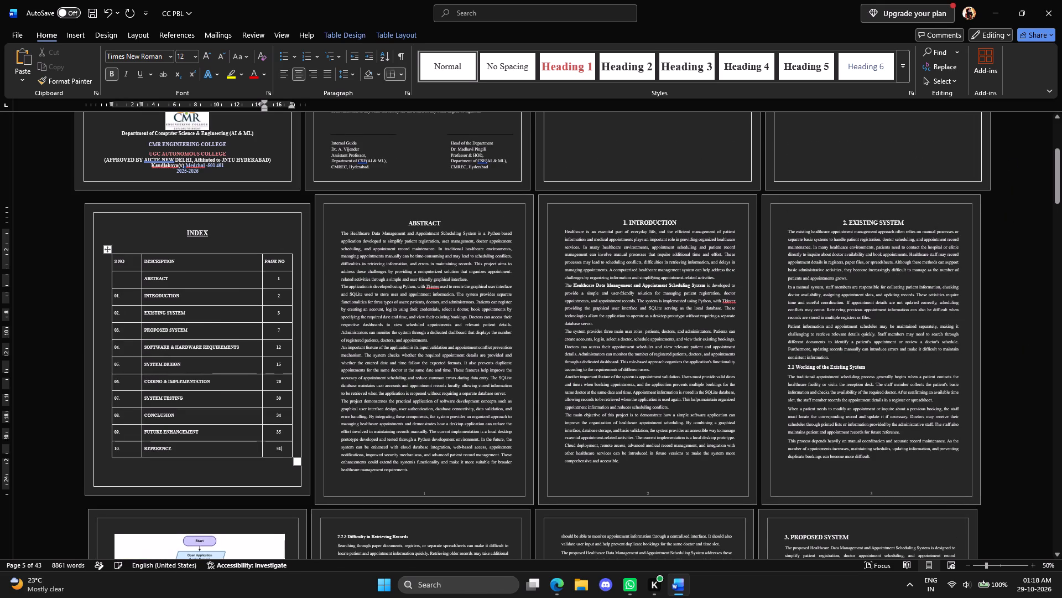
key(BackSpace)
key(BackSpace)
text(38)
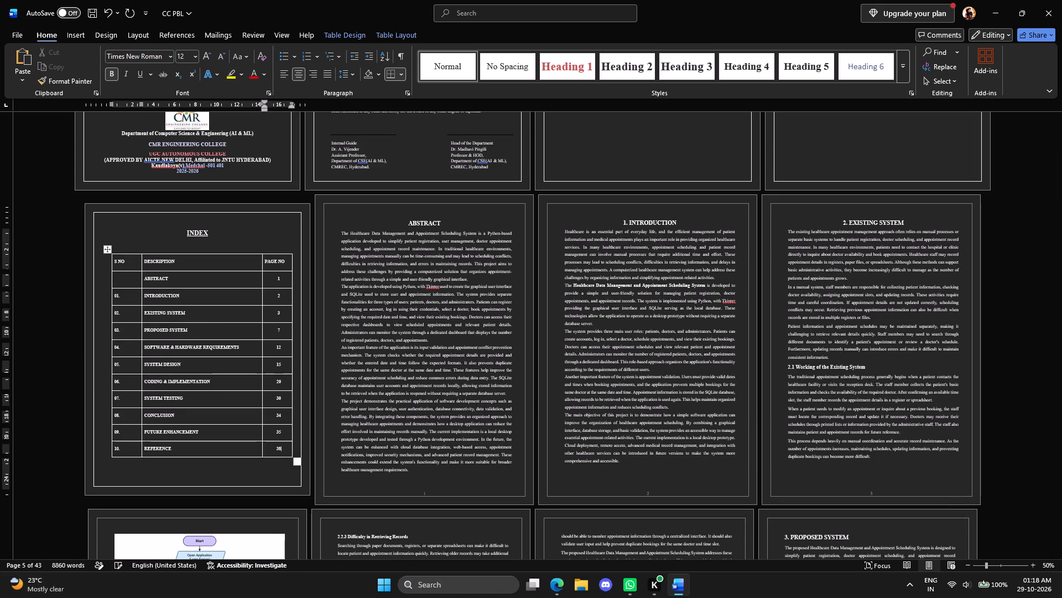
key(ctrl+s)
key(ctrl+s)
scroll(297, 378, up, 17)
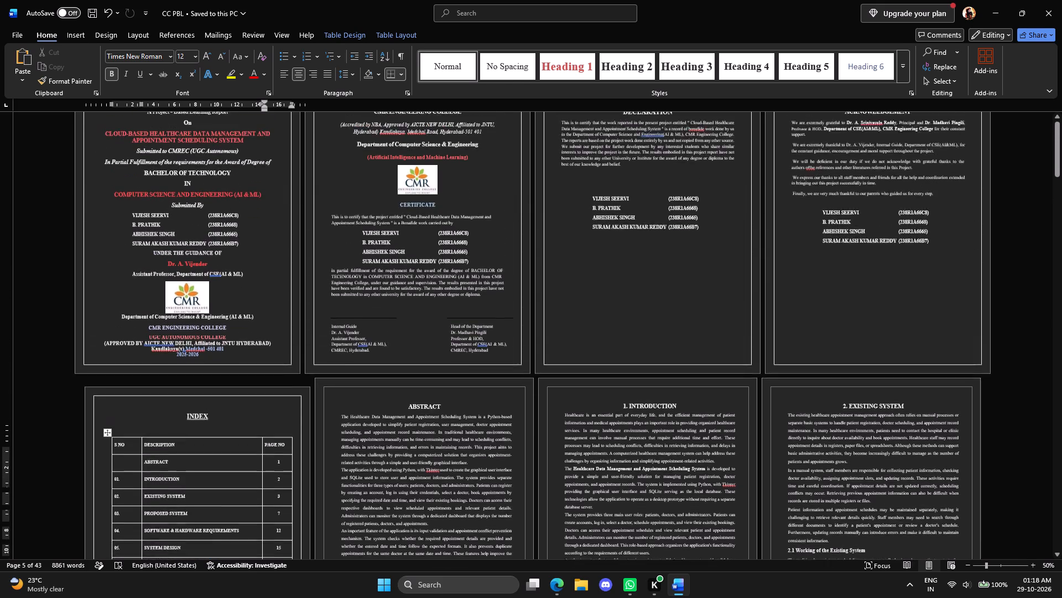
scroll(297, 378, up, 15)
key(ctrl+s)
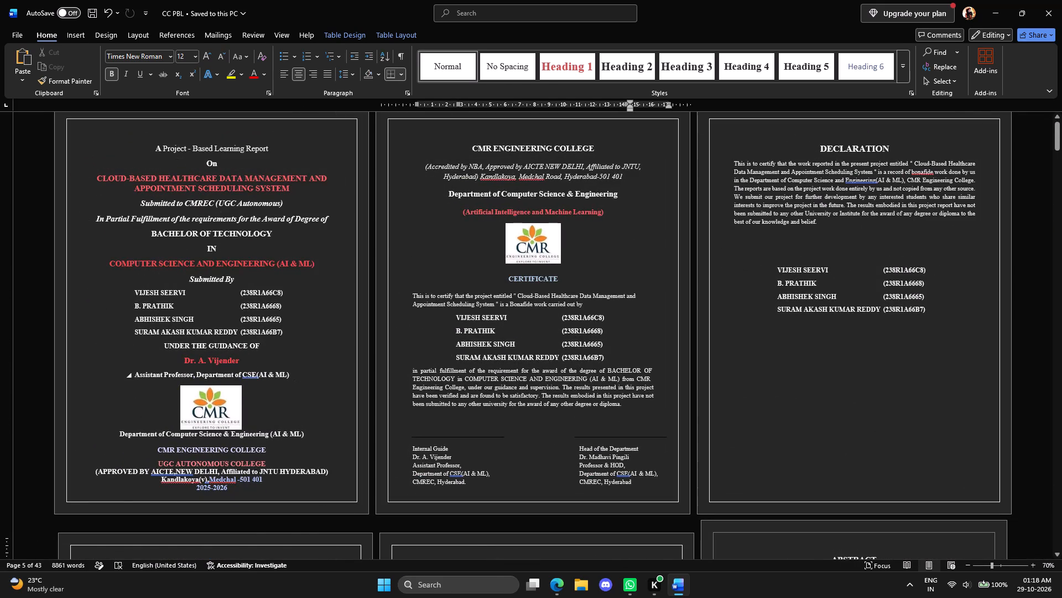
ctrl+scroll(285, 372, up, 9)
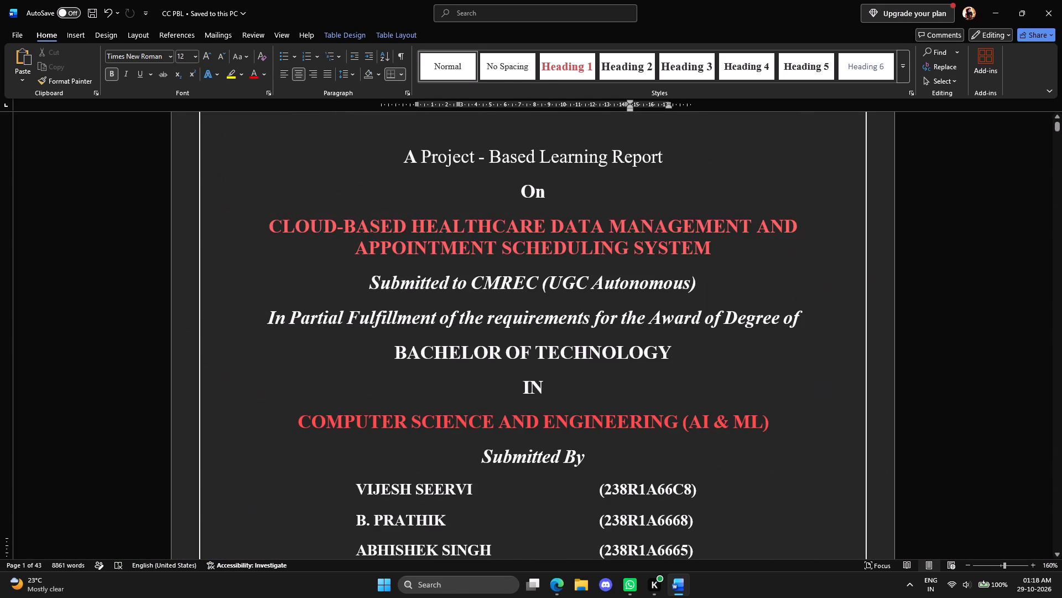
Save the CC PBL document.
key(ctrl+s)
Open the print preview and check the cover, certificate, declaration, acknowledgement and Index pages.
key(ctrl+p)
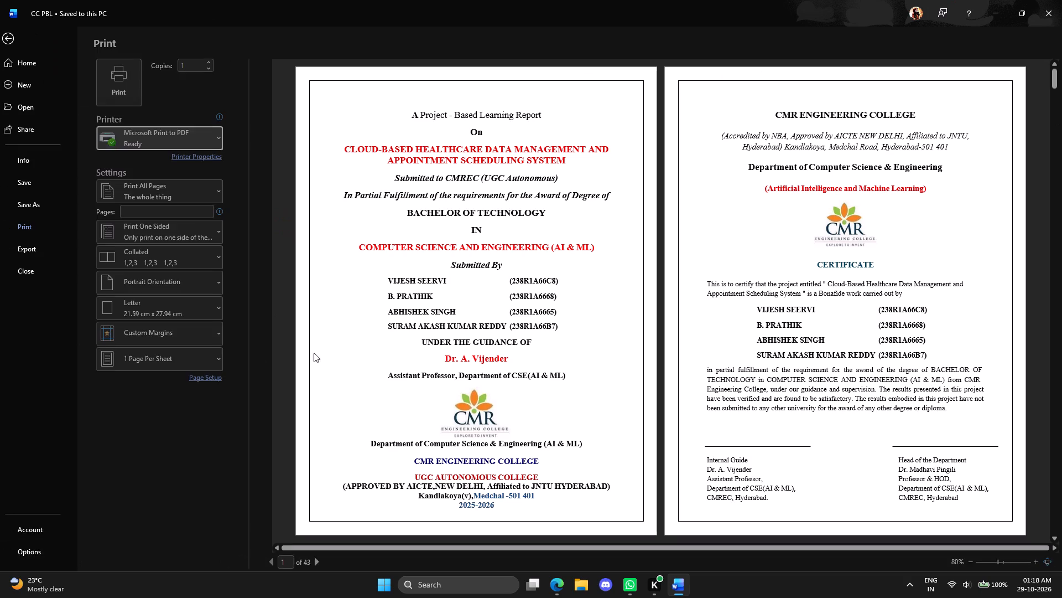
scroll(512, 312, down, 2)
scroll(512, 311, up, 3)
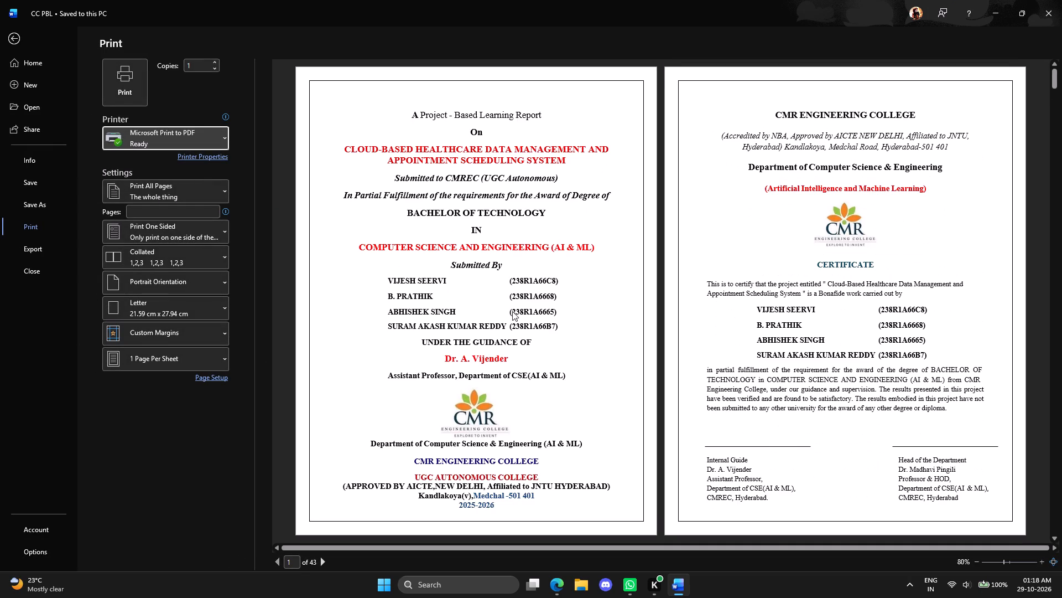
scroll(512, 311, up, 2)
scroll(512, 307, down, 2)
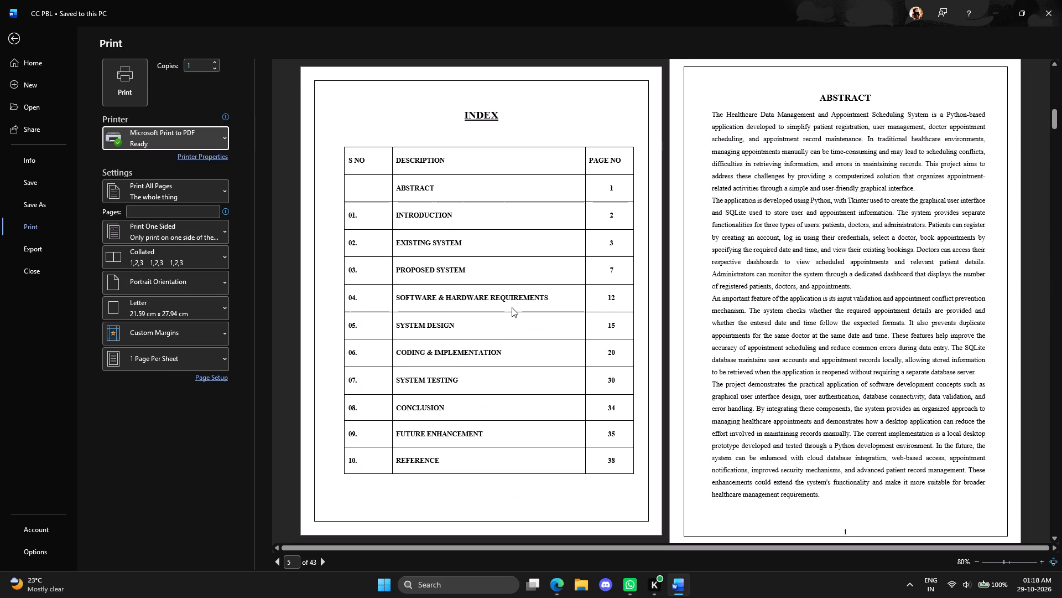
scroll(512, 307, up, 2)
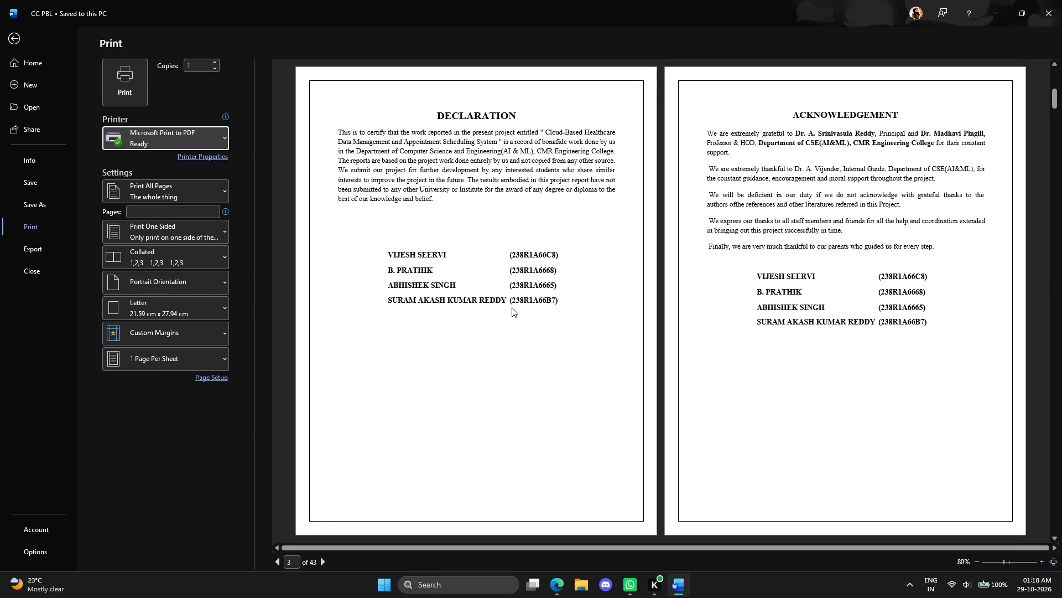
scroll(512, 307, down, 1)
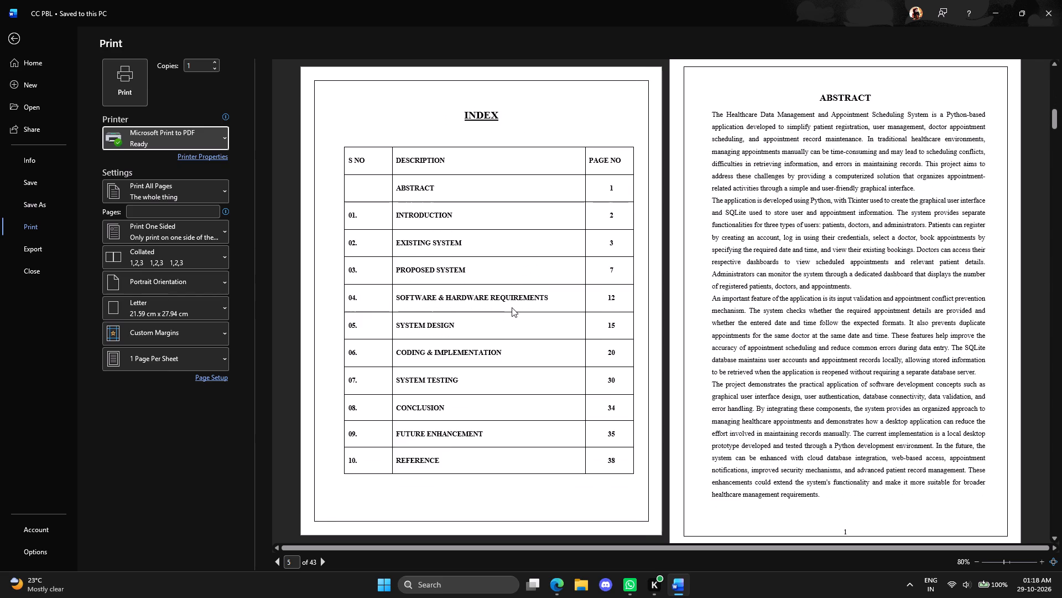
Examine the previewed pages from the Abstract and Introduction through the start of the Coding and Implementation chapter.
scroll(512, 307, down, 2)
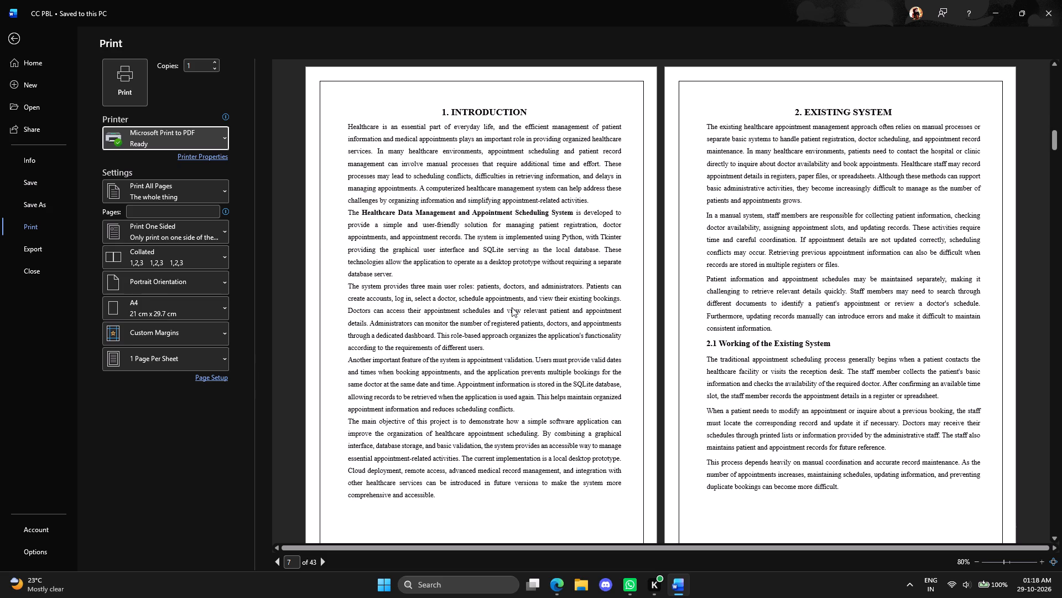
scroll(512, 307, down, 3)
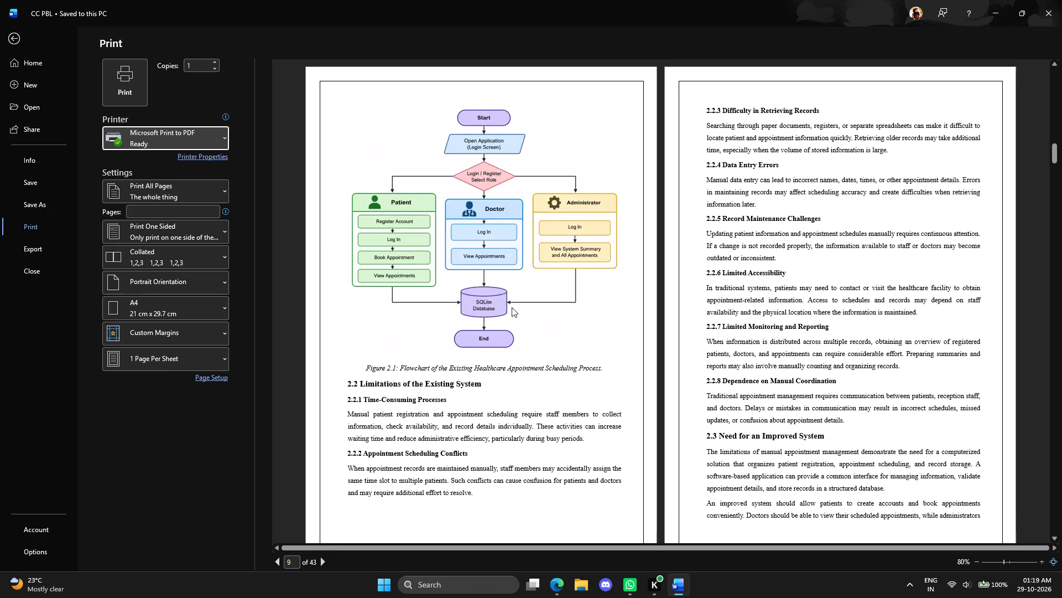
scroll(512, 307, down, 1)
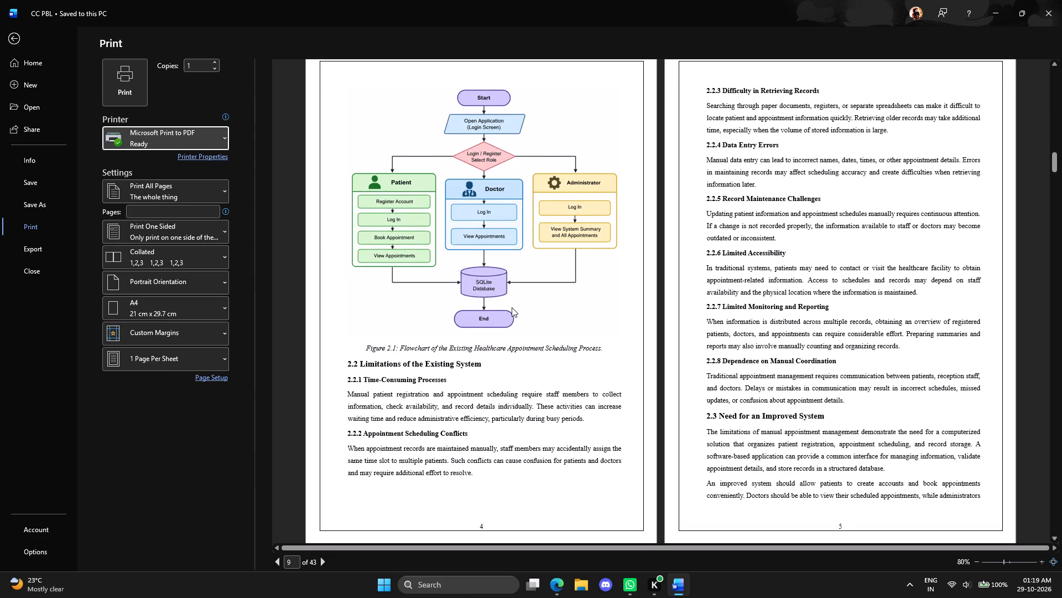
scroll(512, 307, down, 4)
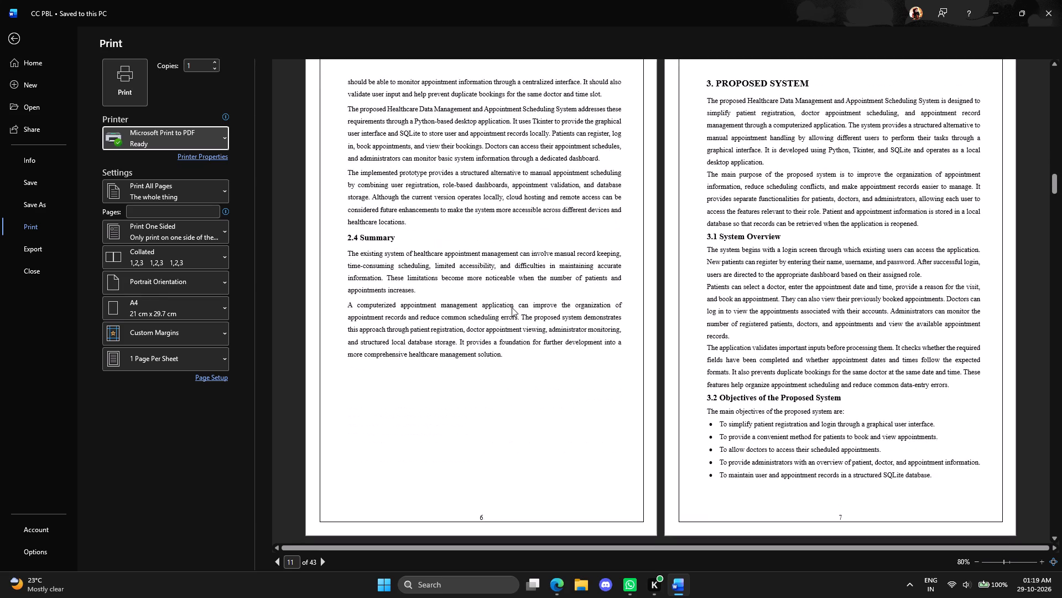
scroll(512, 307, down, 11)
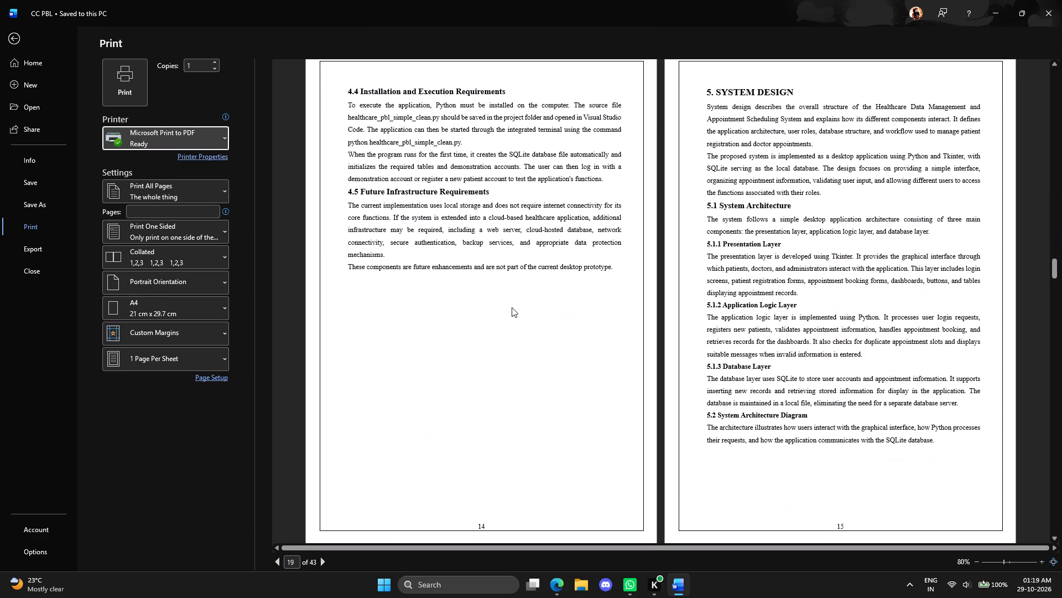
scroll(512, 307, down, 4)
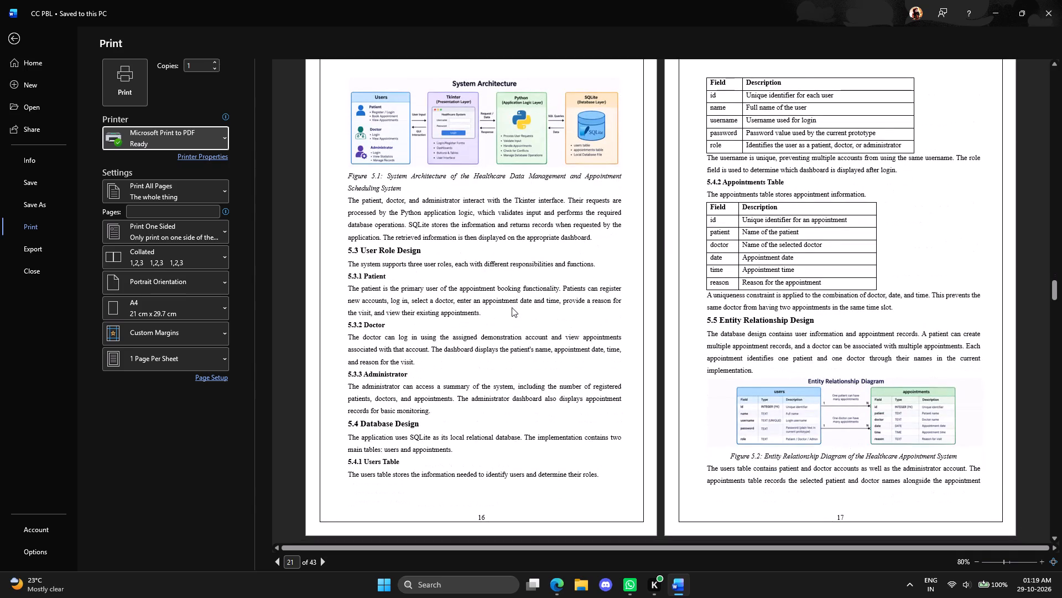
scroll(512, 307, down, 6)
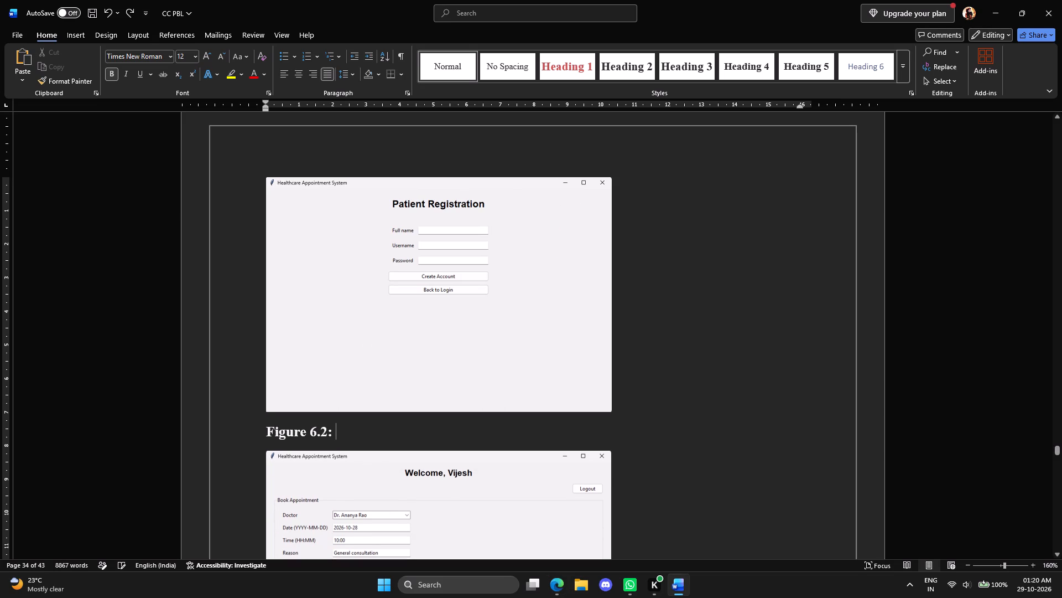
right_click(348, 436)
click(411, 297)
Remove the bold formatting from the whole Figure 6.2 caption to match the Figure 6.1 caption.
scroll(428, 348, down, 1)
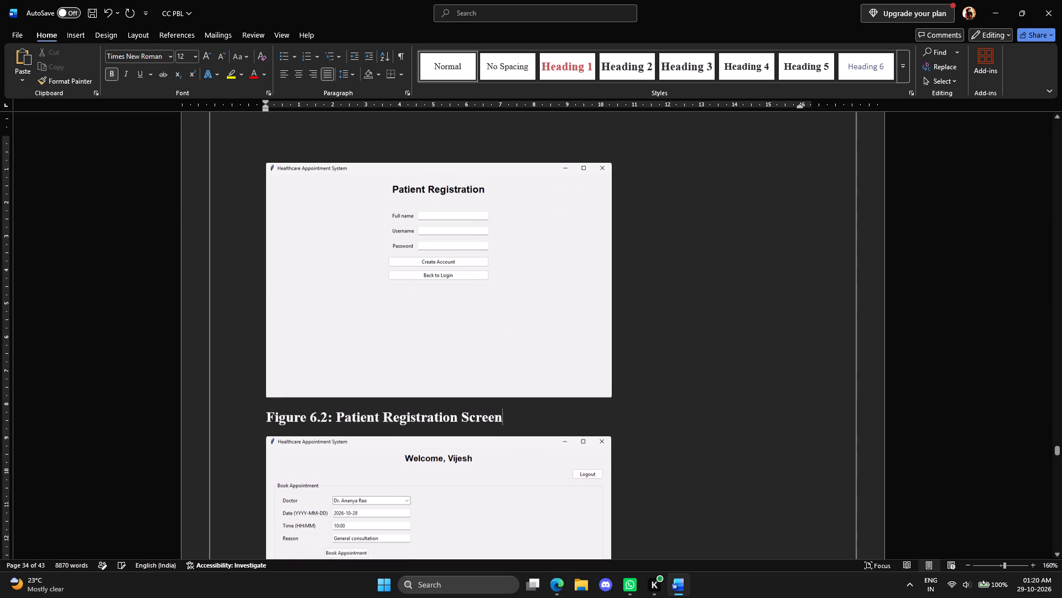
scroll(428, 348, down, 3)
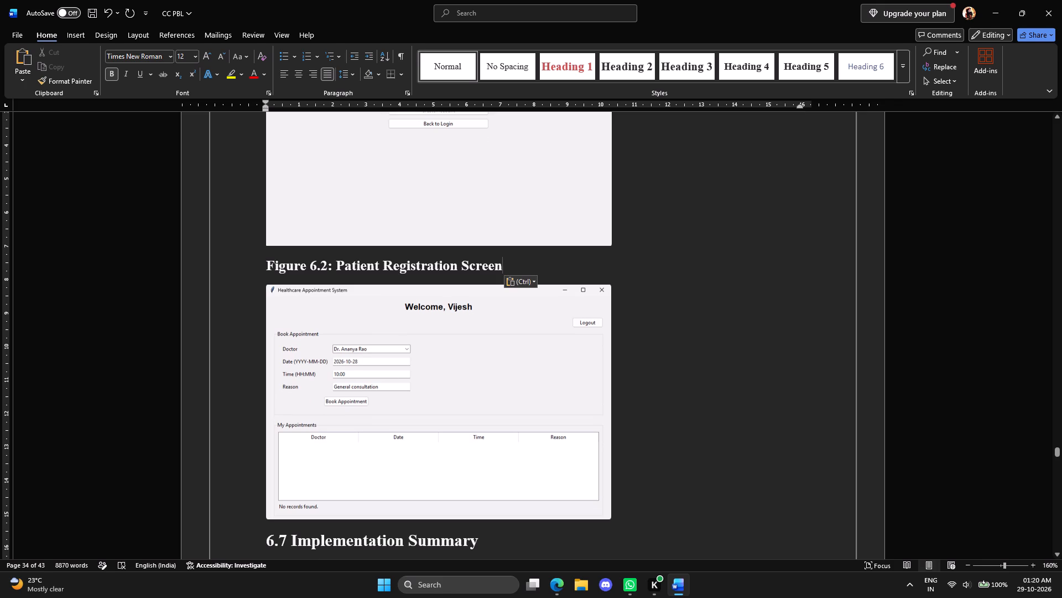
triple_click(388, 271)
key(ctrl+b)
scroll(390, 275, up, 14)
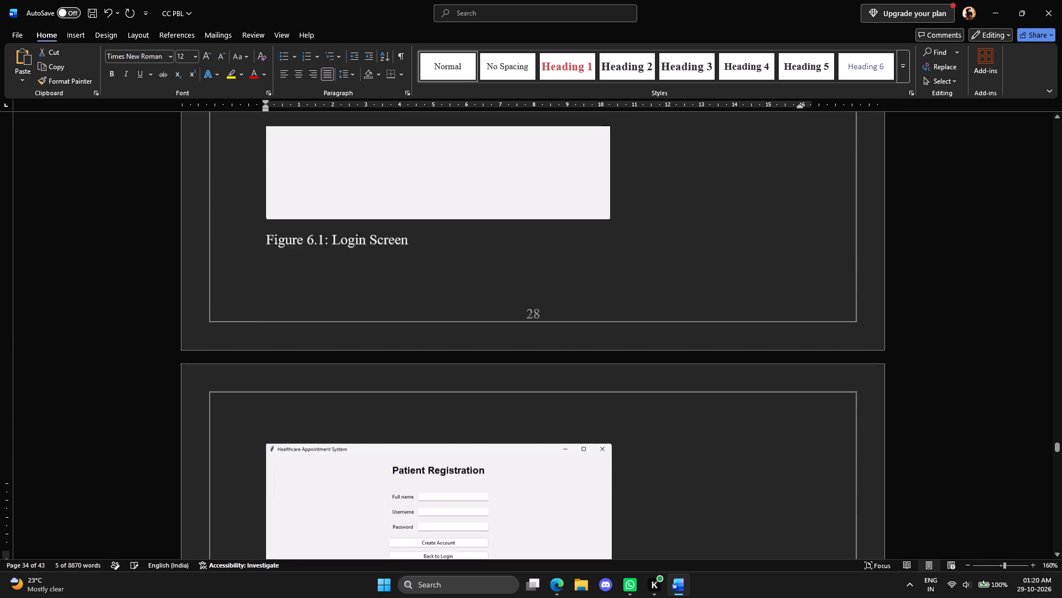
Start a non-bold caption reading "Figure 6.3:" on a new line below the appointment booking screenshot, above section 6.7.
scroll(391, 276, down, 17)
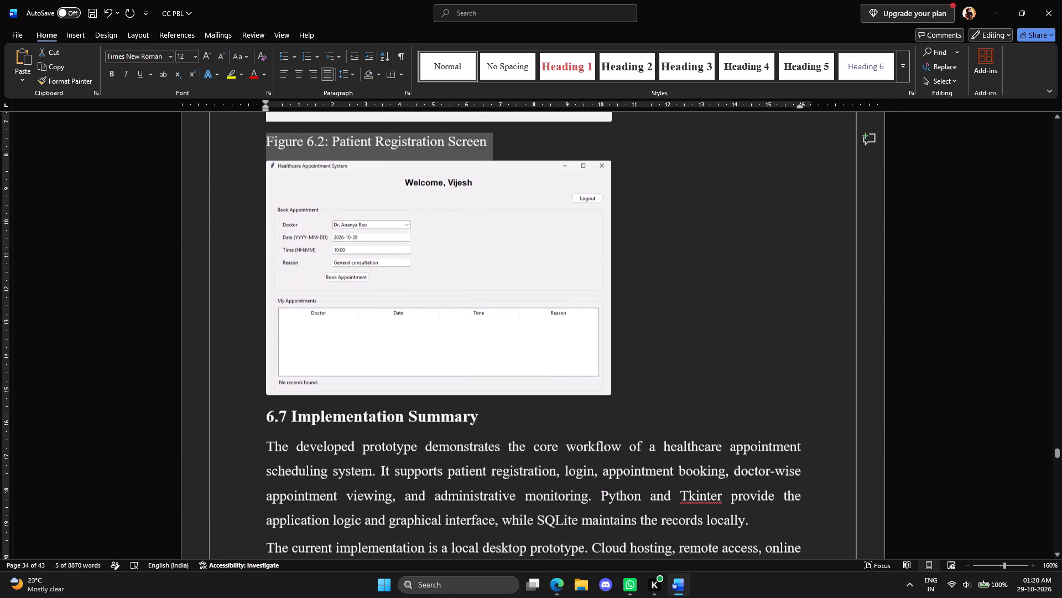
click(622, 375)
key(Return)
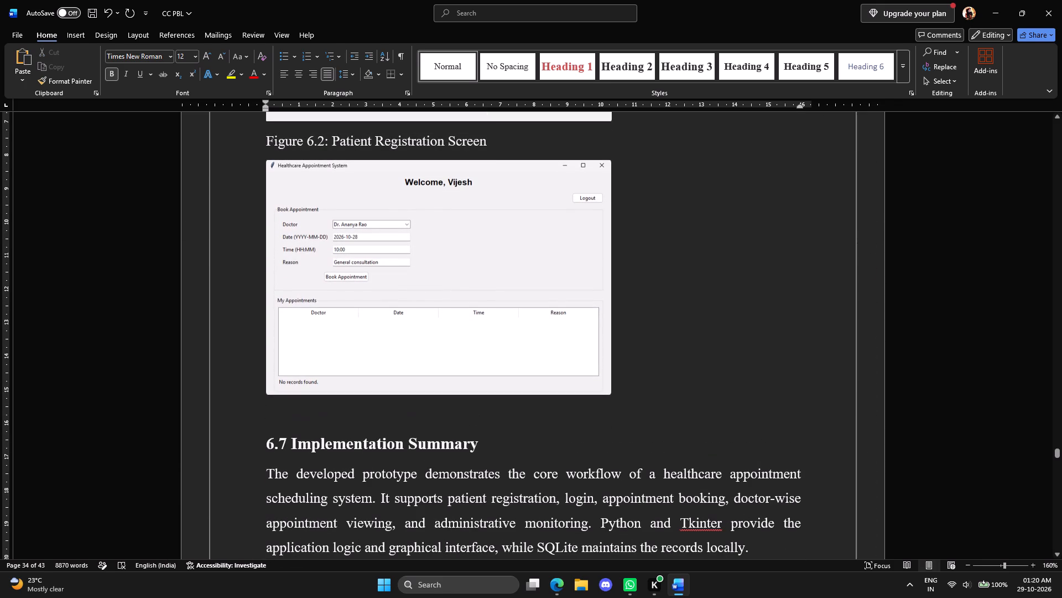
click(116, 71)
text(Figure 6.3)
text(:)
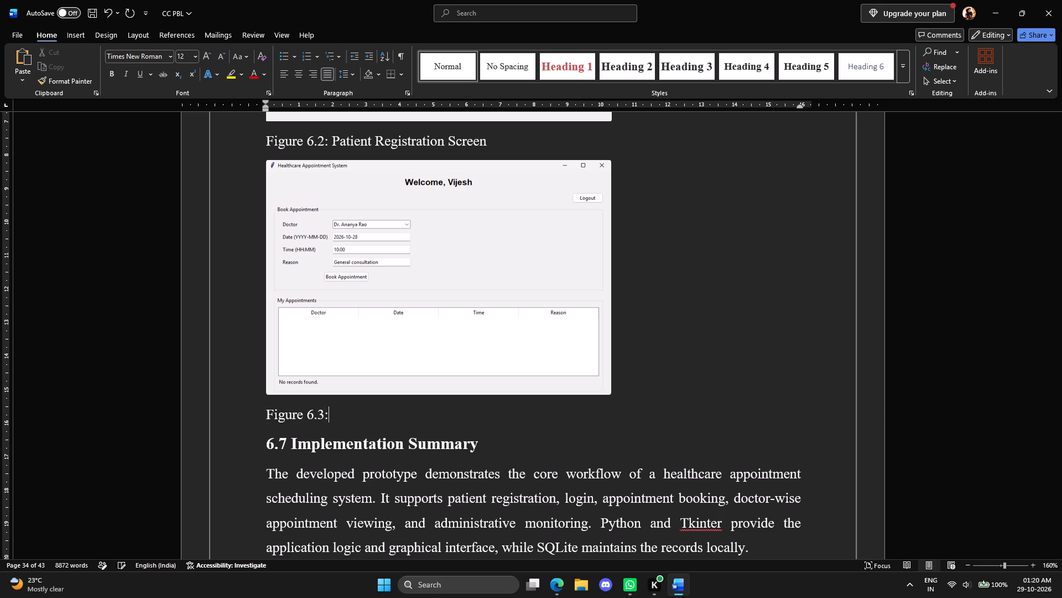
key(space)
In the ChatGPT conversation, copy the Figure 6.3 title "Appointment Booking Screen", and return to the Word report.
key(alt+Tab)
key(alt+Tab)
key(alt+Tab)
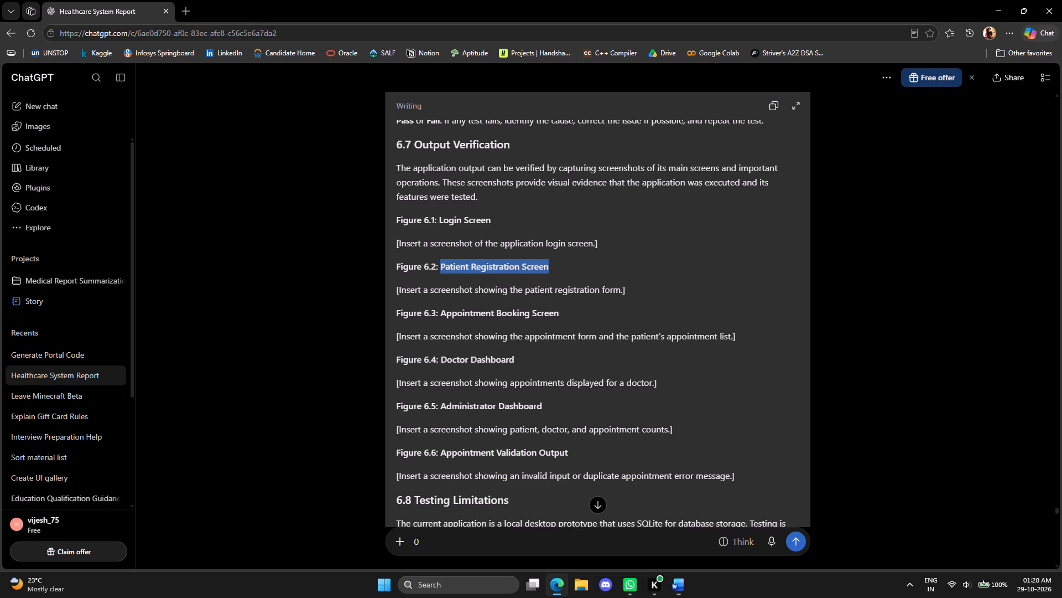
click(484, 378)
drag(441, 315, 558, 317)
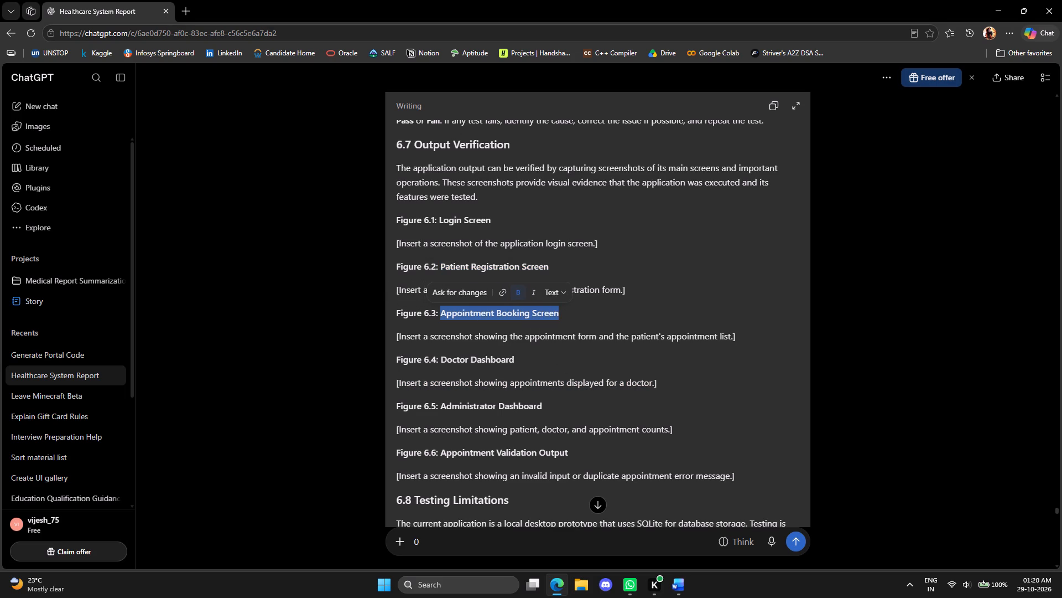
key(ctrl+c)
key(alt+Tab)
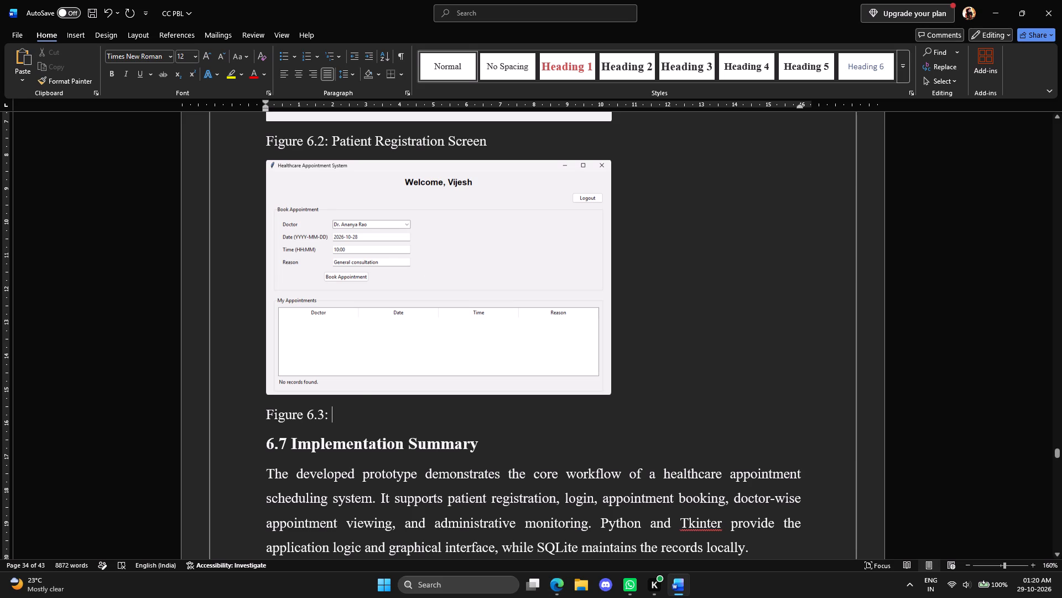
Paste "Appointment Booking Screen" as text only after "Figure 6.3:" and save the document.
right_click(340, 415)
click(403, 276)
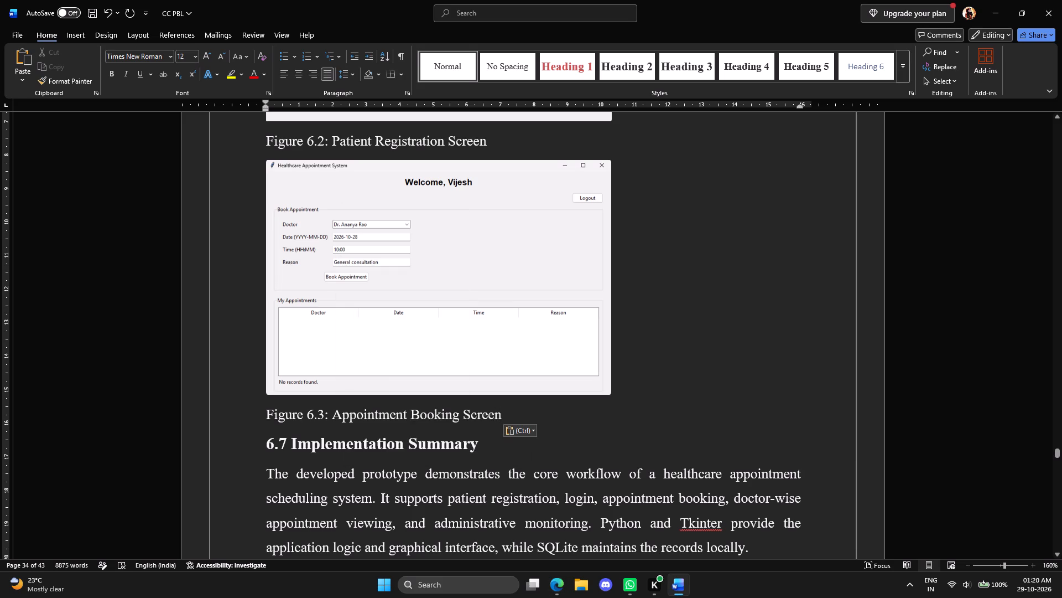
key(ctrl+s)
Delete the extra blank lines above the "7. SYSTEM TESTING" heading and save the document.
scroll(460, 358, down, 12)
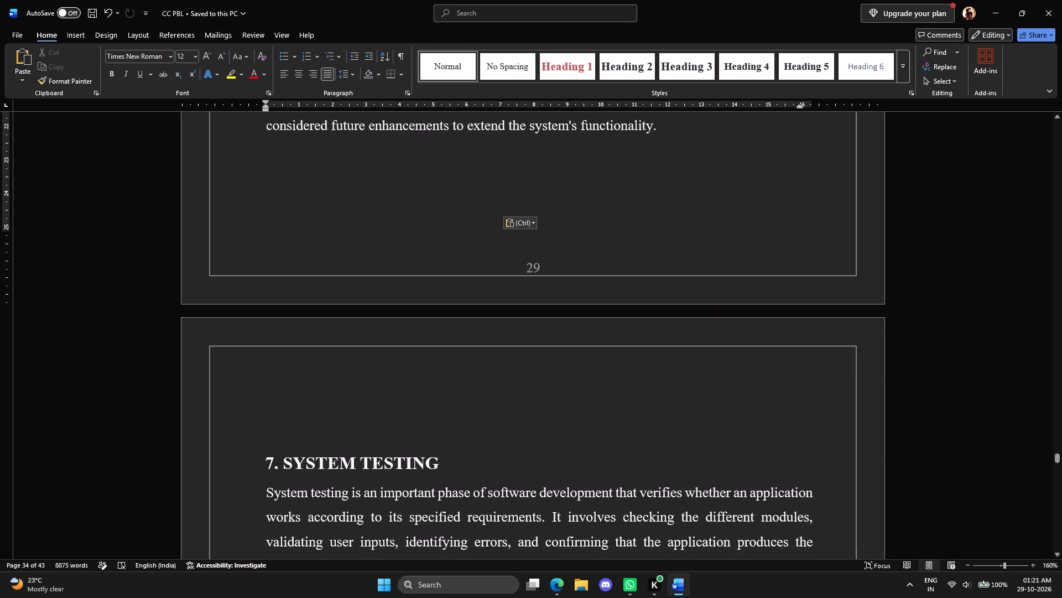
click(395, 429)
key(BackSpace)
key(BackSpace)
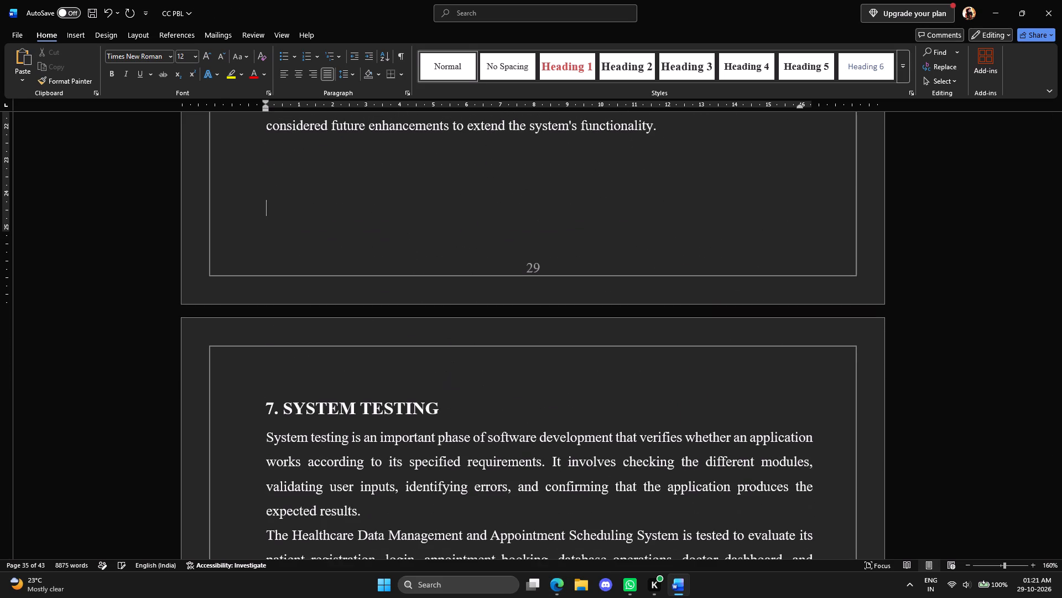
key(ctrl+s)
Examine the multi-page layout at reduced zoom, from the captioned screenshots in section 6.6 through the closing chapters and References.
ctrl+scroll(387, 421, down, 8)
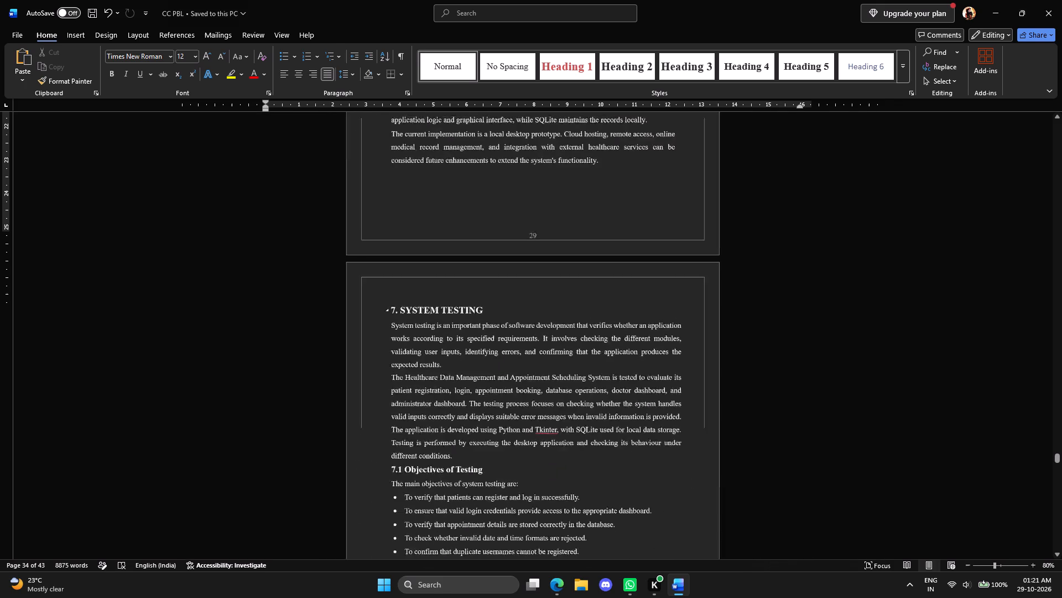
ctrl+scroll(381, 395, down, 5)
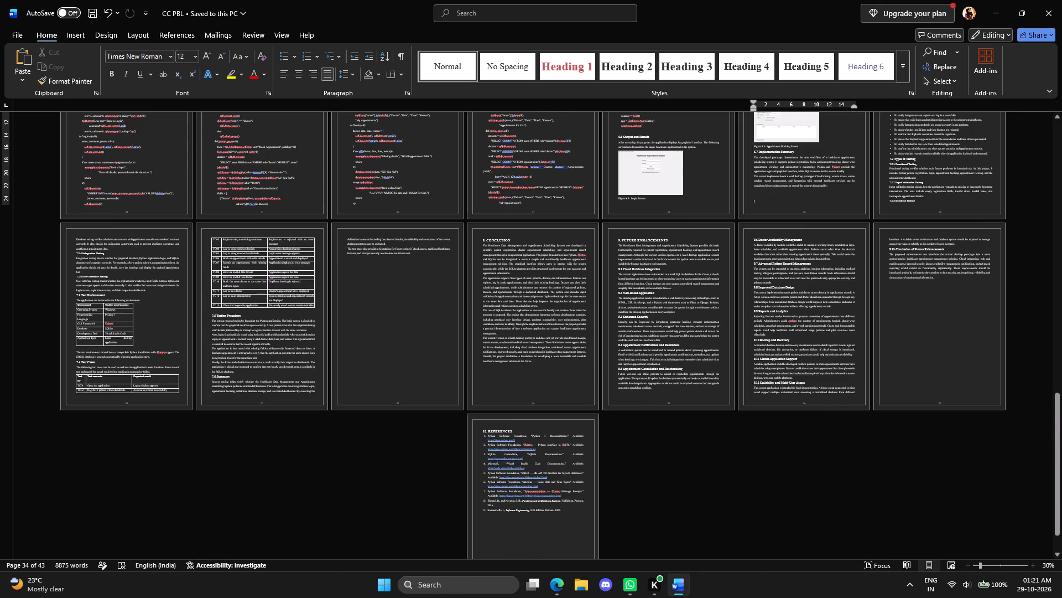
ctrl+scroll(389, 387, up, 2)
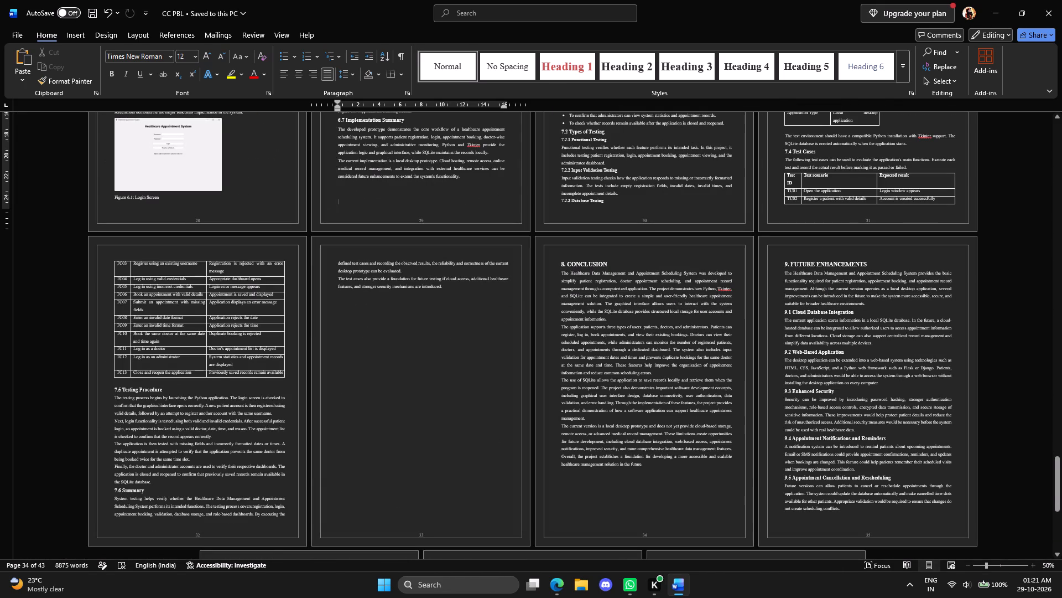
scroll(393, 382, up, 19)
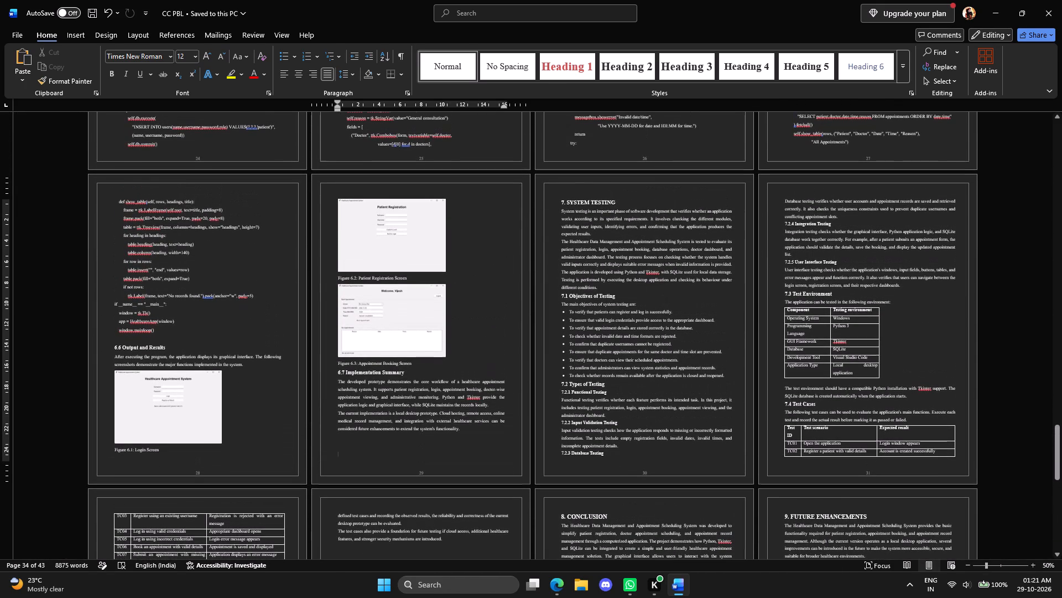
scroll(393, 382, down, 13)
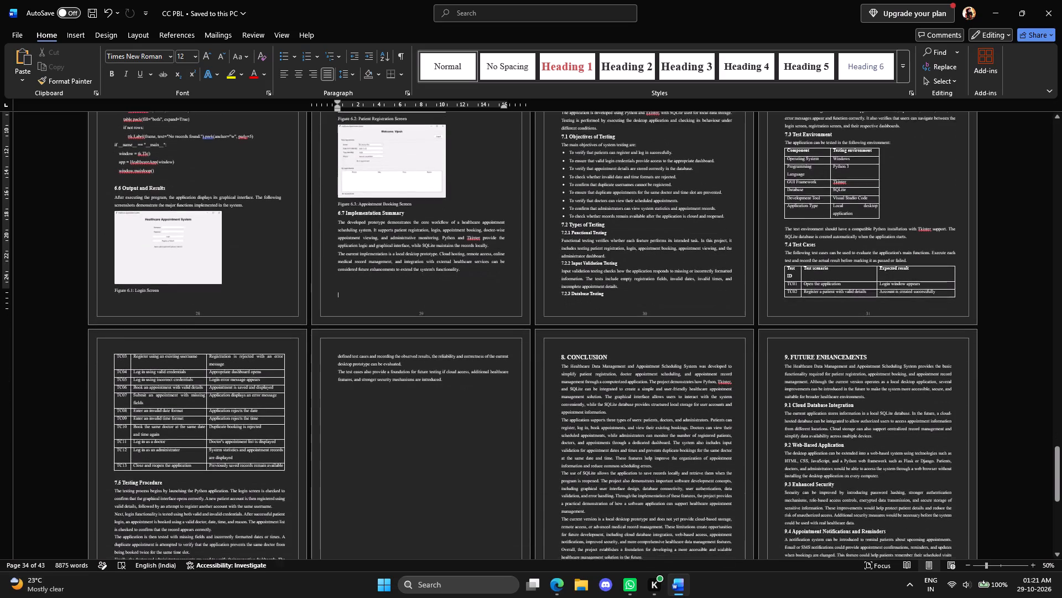
scroll(393, 380, down, 5)
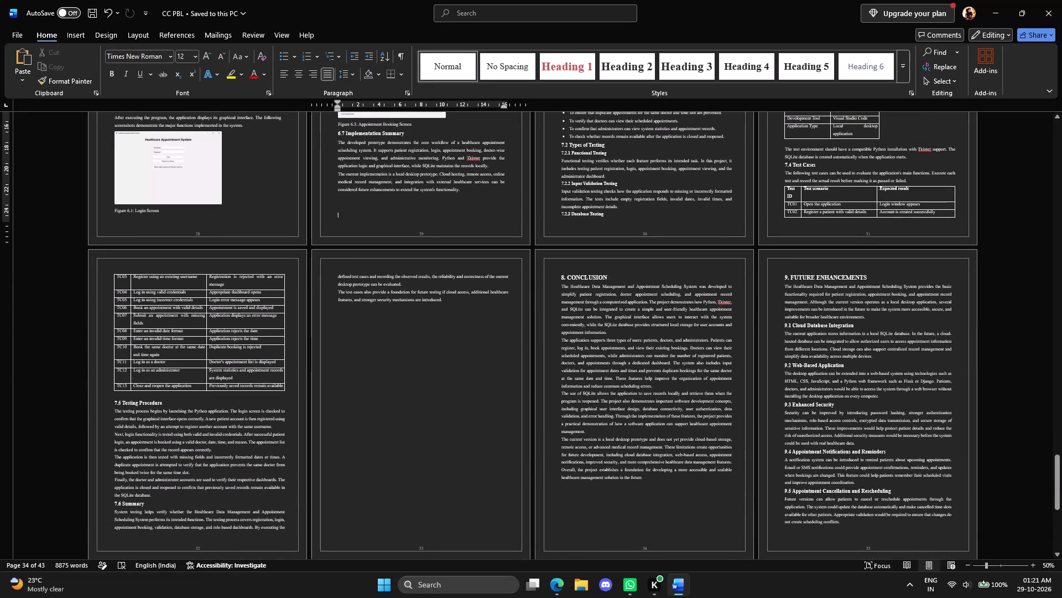
scroll(393, 380, up, 13)
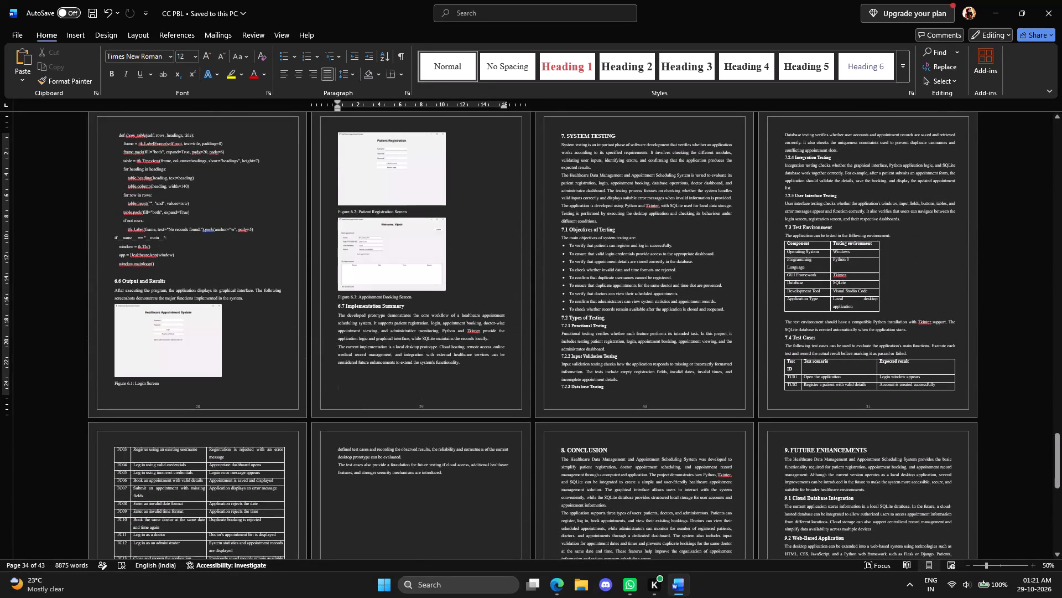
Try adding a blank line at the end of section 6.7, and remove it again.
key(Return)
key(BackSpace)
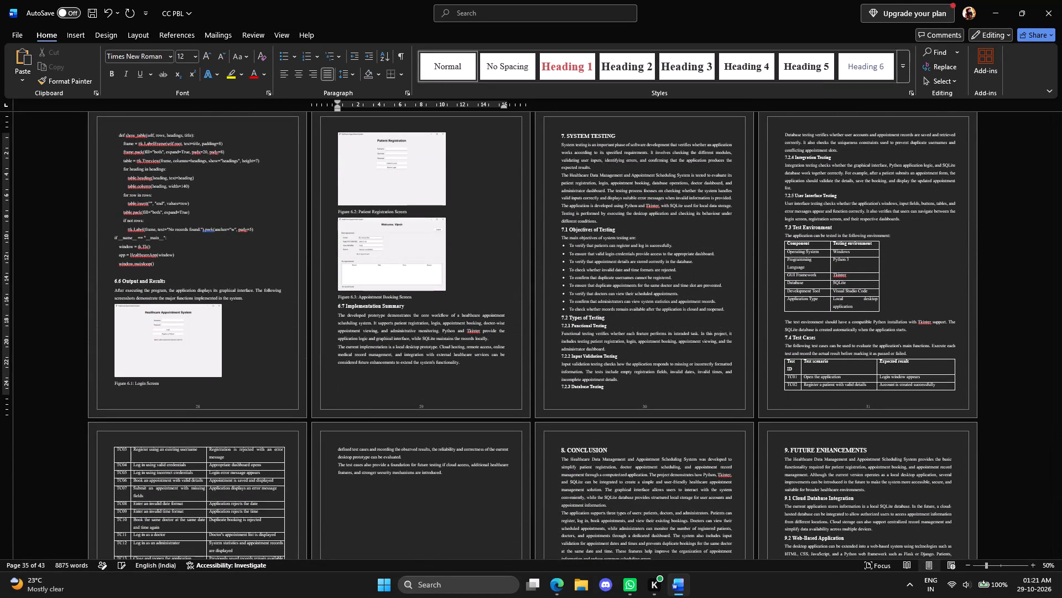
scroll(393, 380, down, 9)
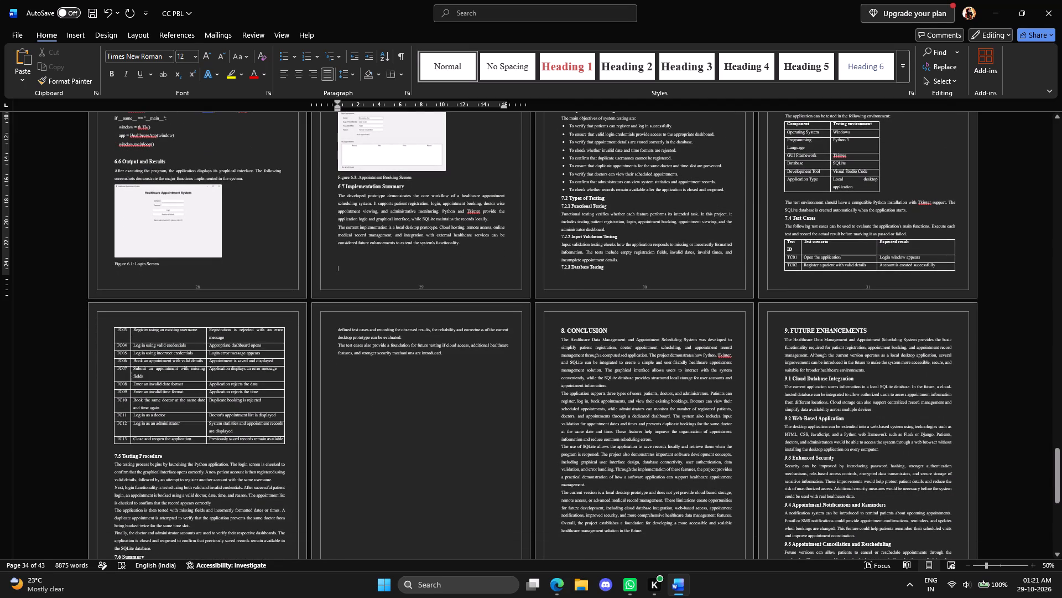
Examine the multi-page layout from the section 6.6 screenshots through the testing, conclusion and future enhancements chapters to the References.
scroll(393, 380, up, 8)
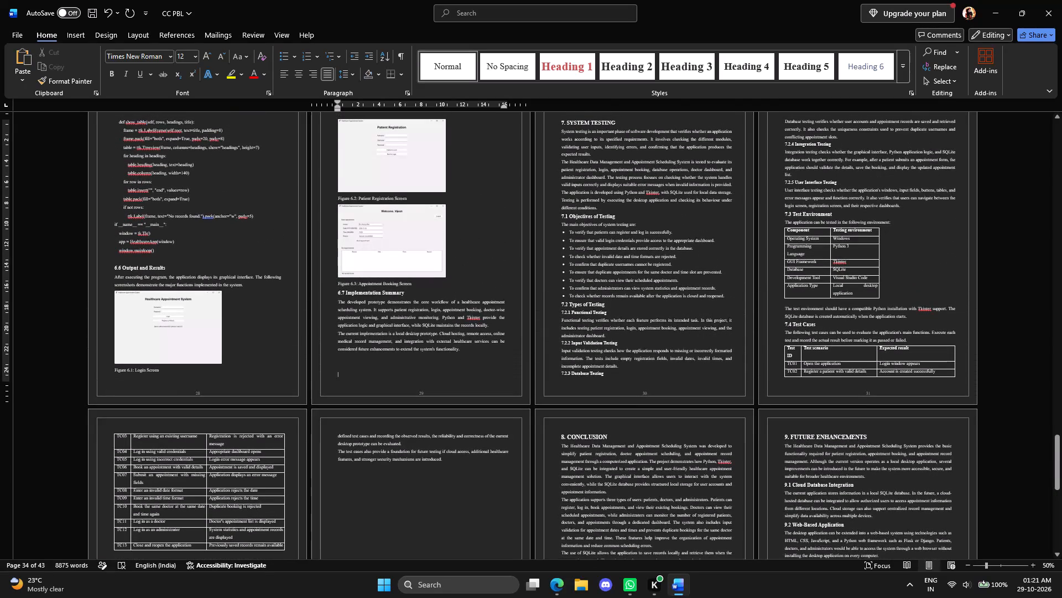
scroll(393, 380, up, 1)
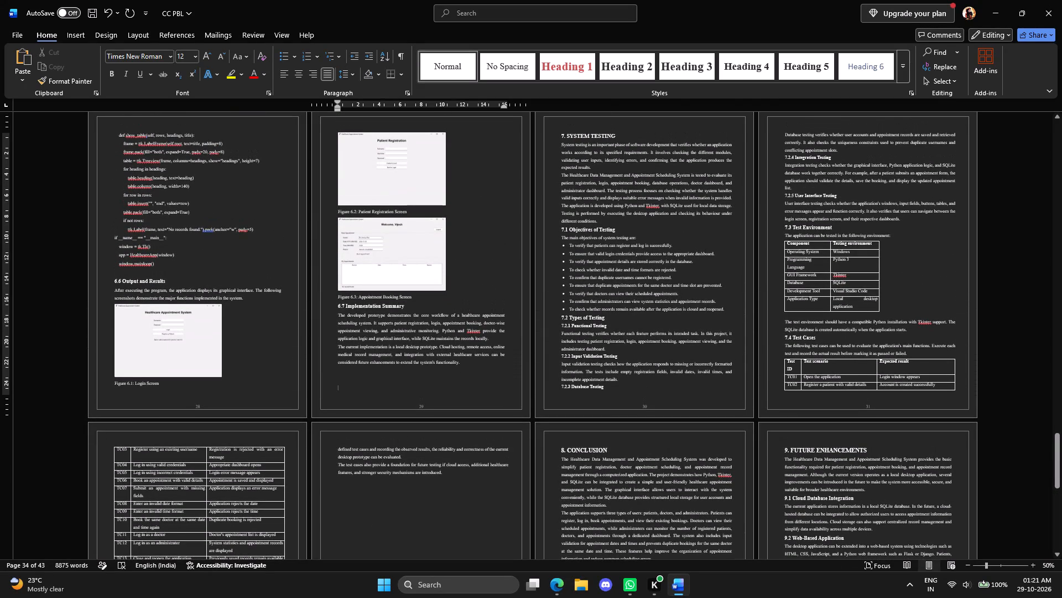
scroll(393, 380, down, 17)
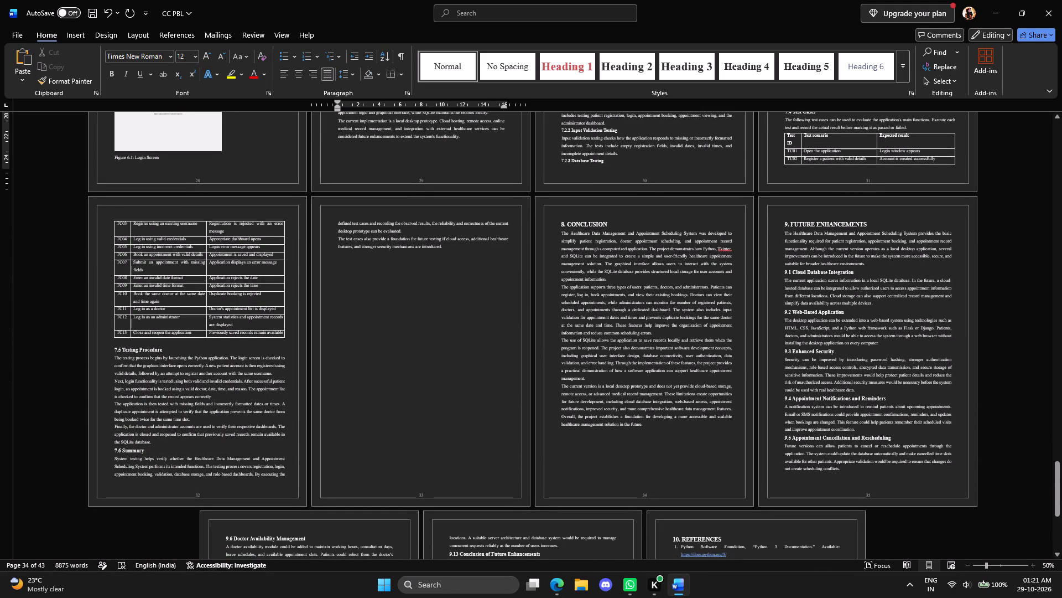
scroll(394, 364, down, 19)
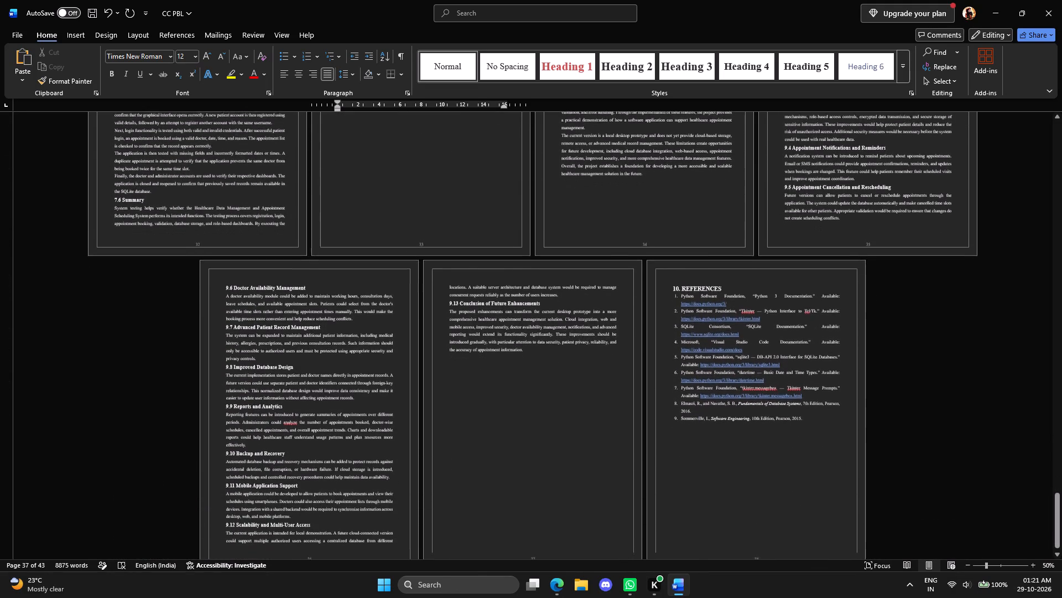
scroll(394, 363, down, 13)
Save the CC PBL document.
key(ctrl+s)
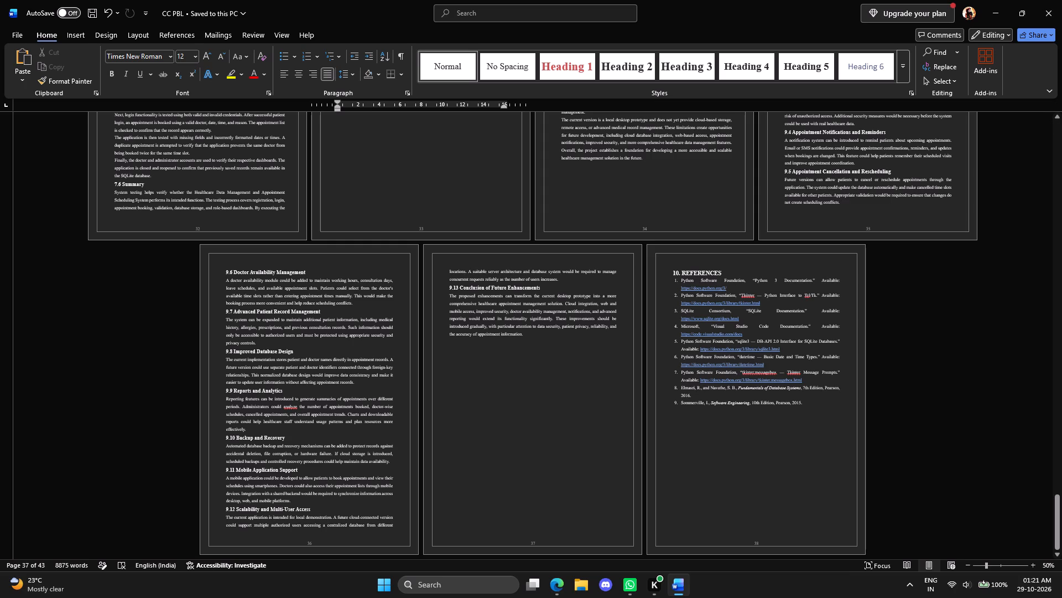
key(ctrl+p)
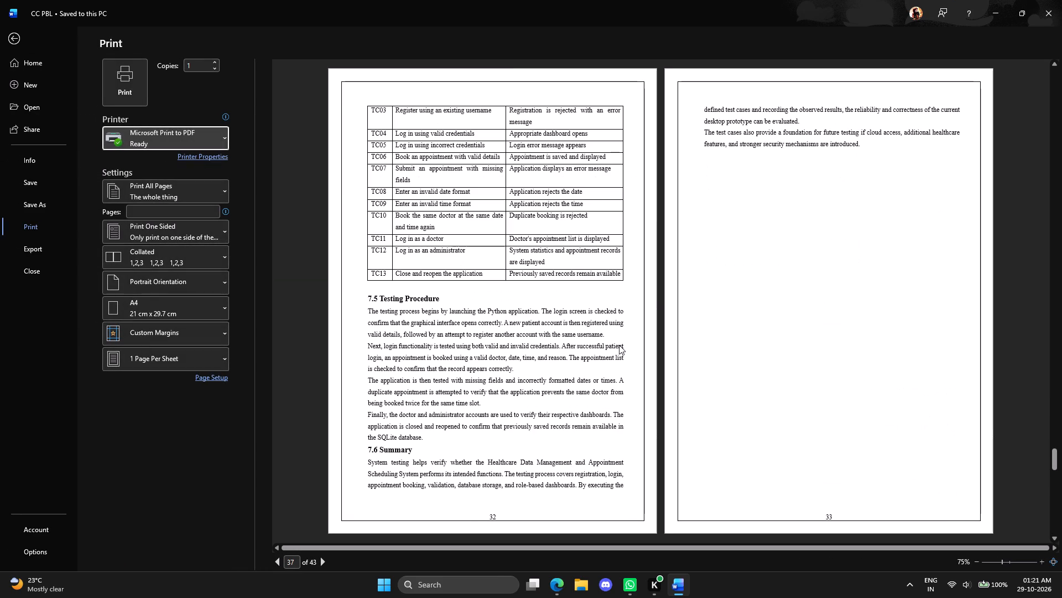
scroll(619, 345, down, 4)
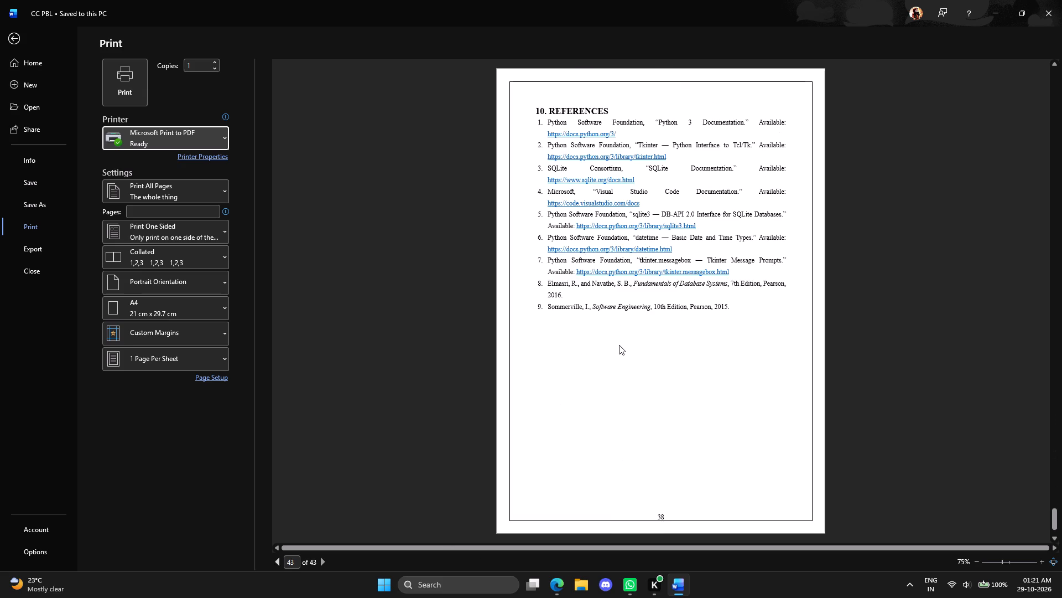
scroll(619, 345, down, 1)
scroll(619, 345, up, 1)
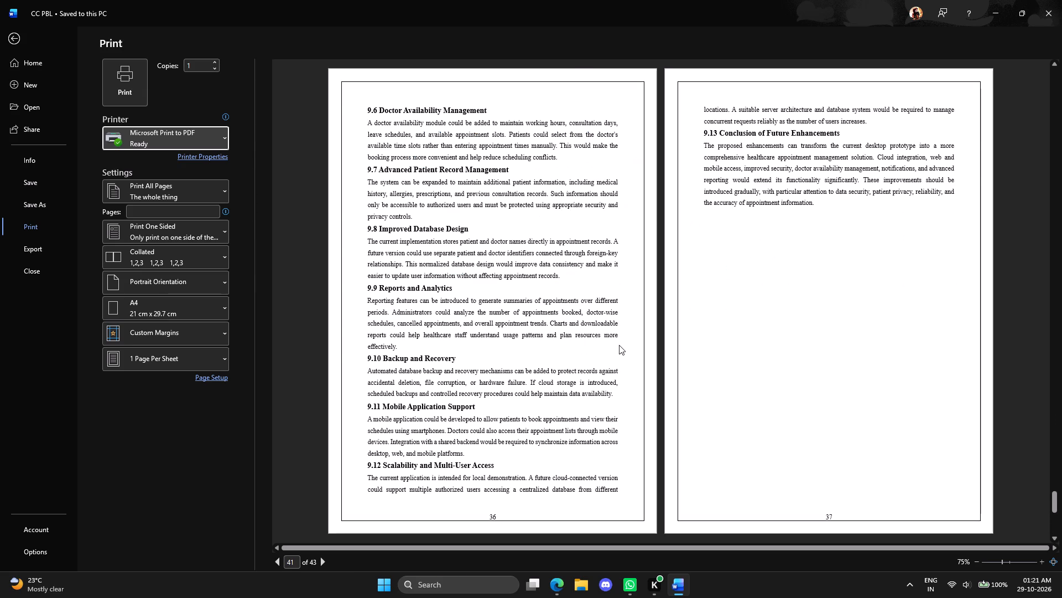
key(grave)
key(Escape)
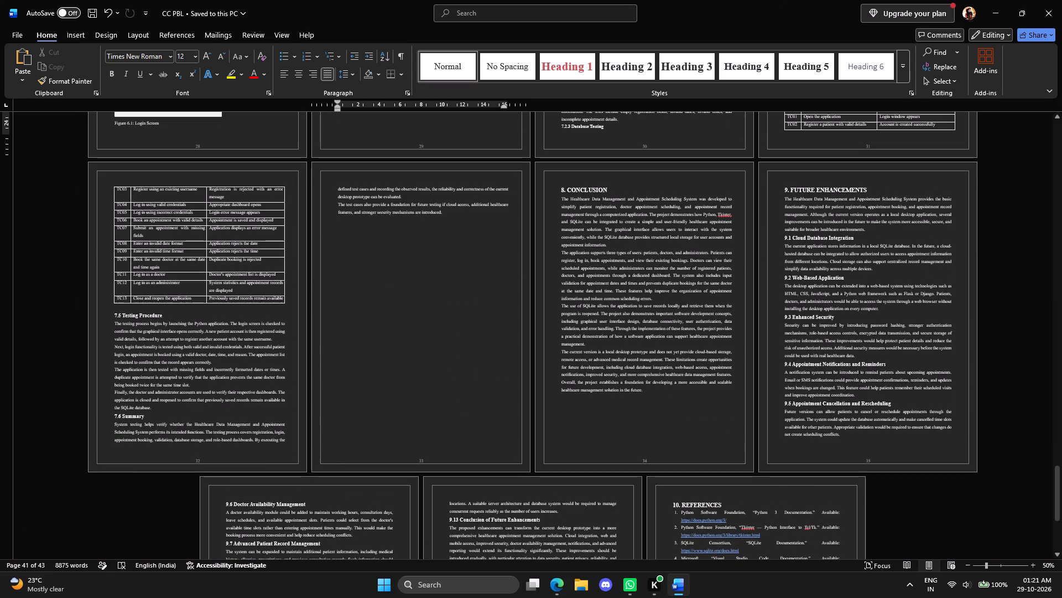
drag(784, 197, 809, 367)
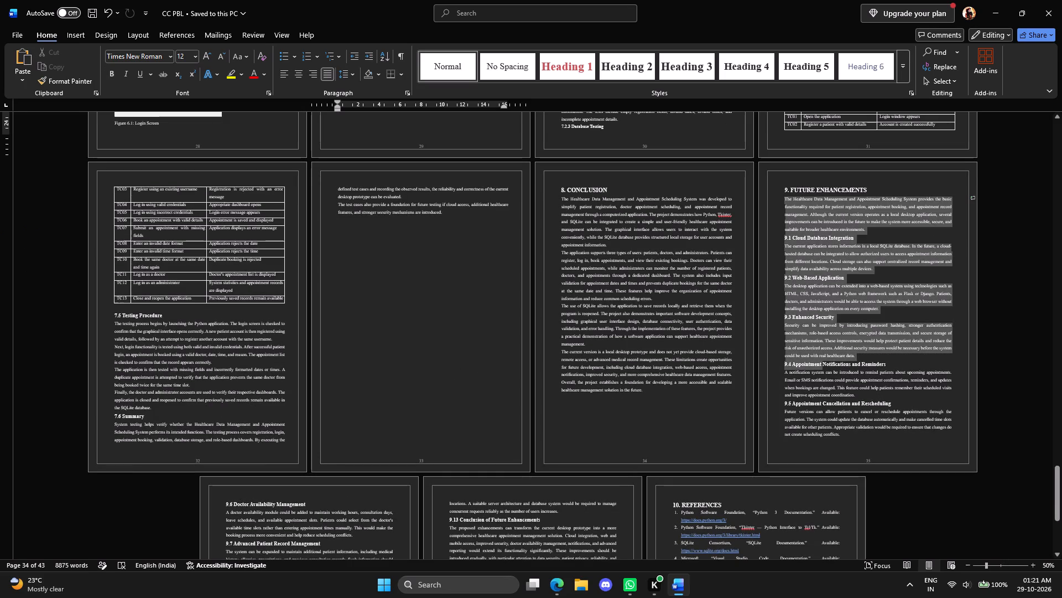